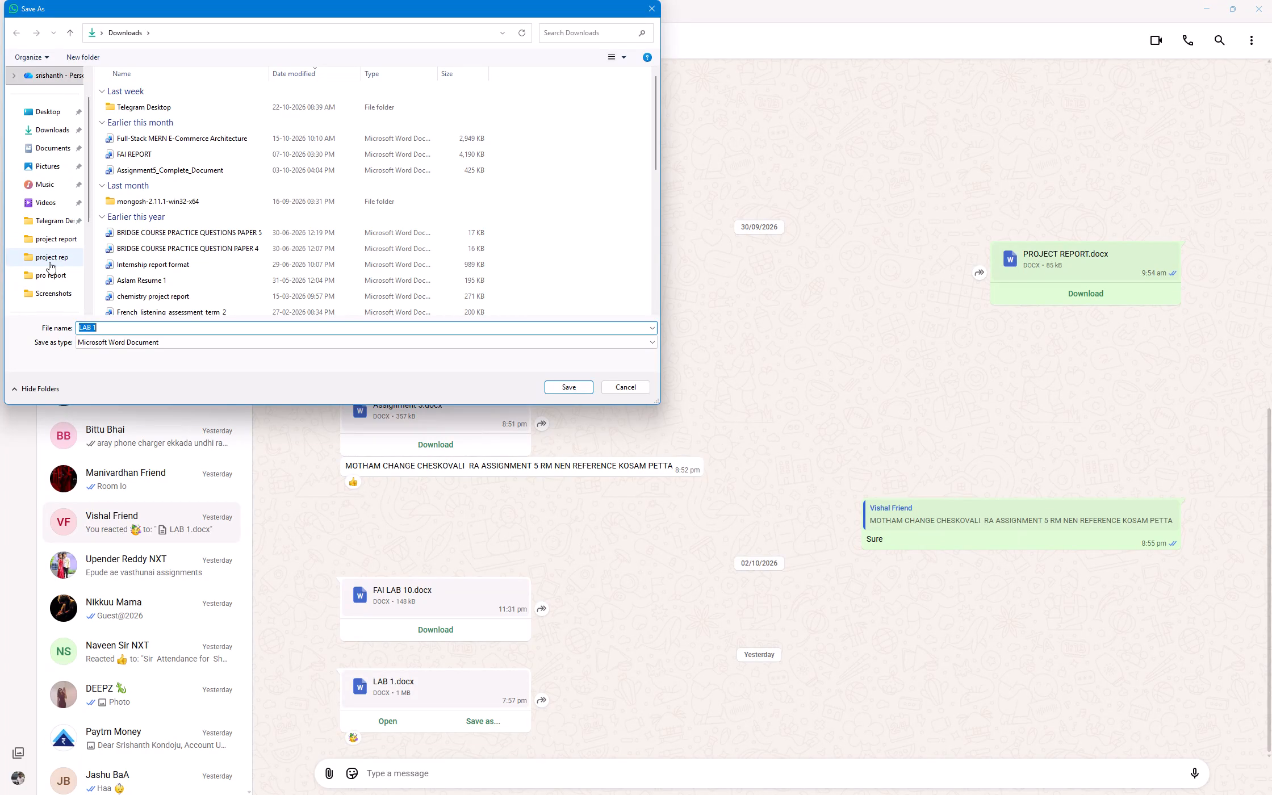
Browse the available folders and drives for a location to save the LAB 1 Word document.
scroll(49, 227, "down", 2)
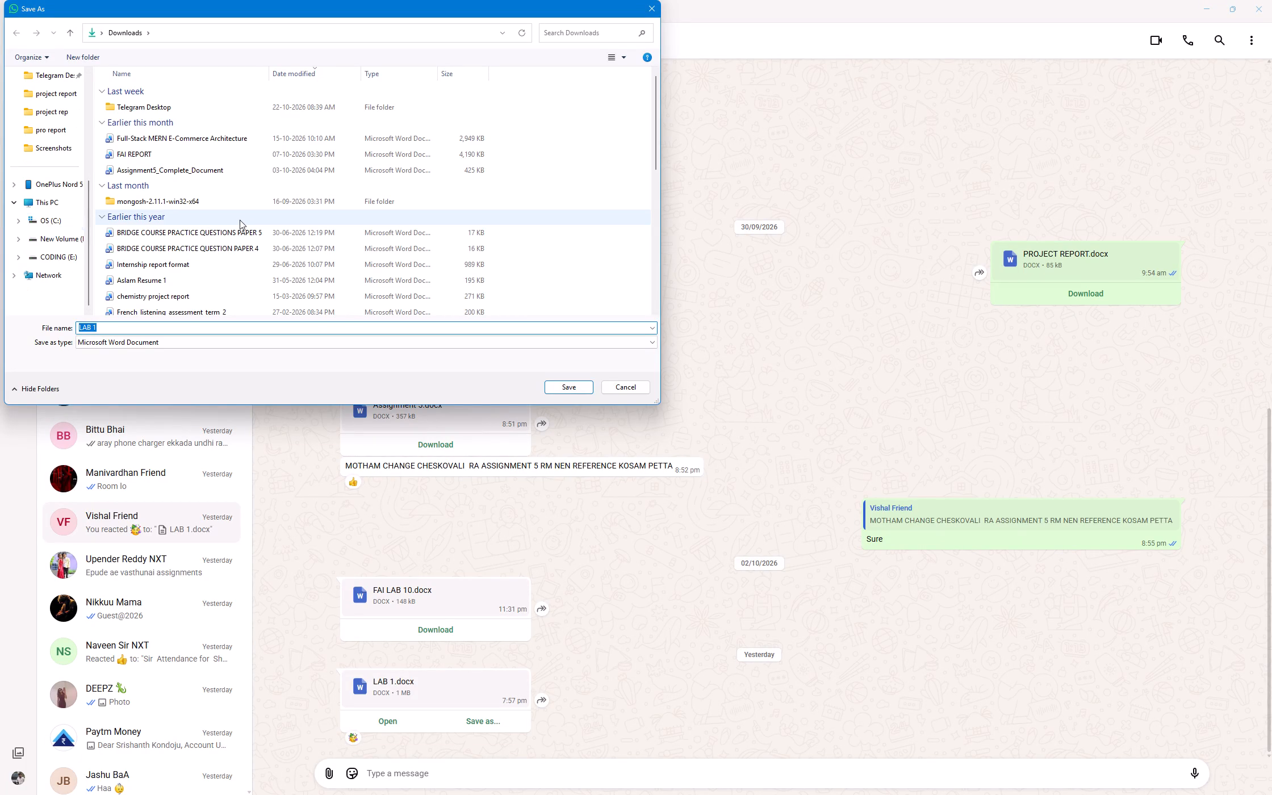
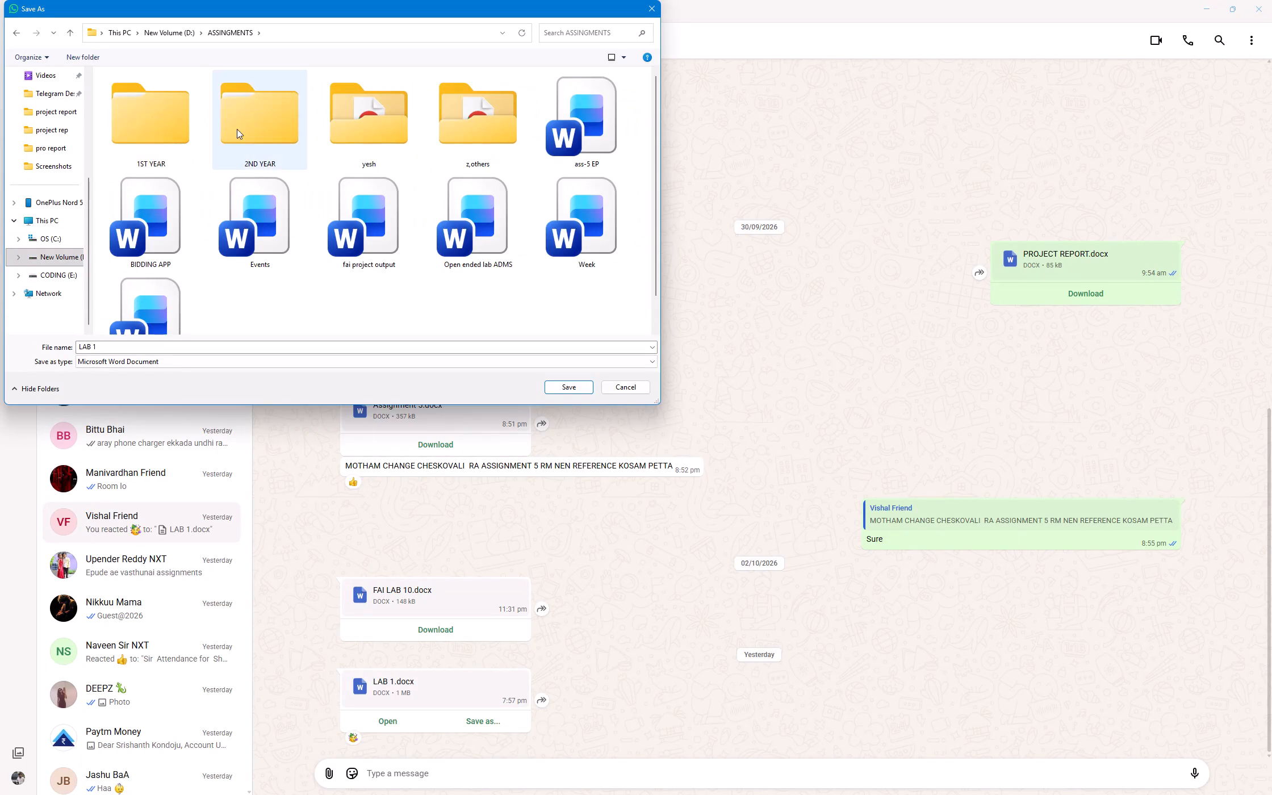
Open the Backend folder under 2ND YEAR, TERM 2 in ASSINGMENTS as the save location for the LAB 1 document.
double_click(258, 124)
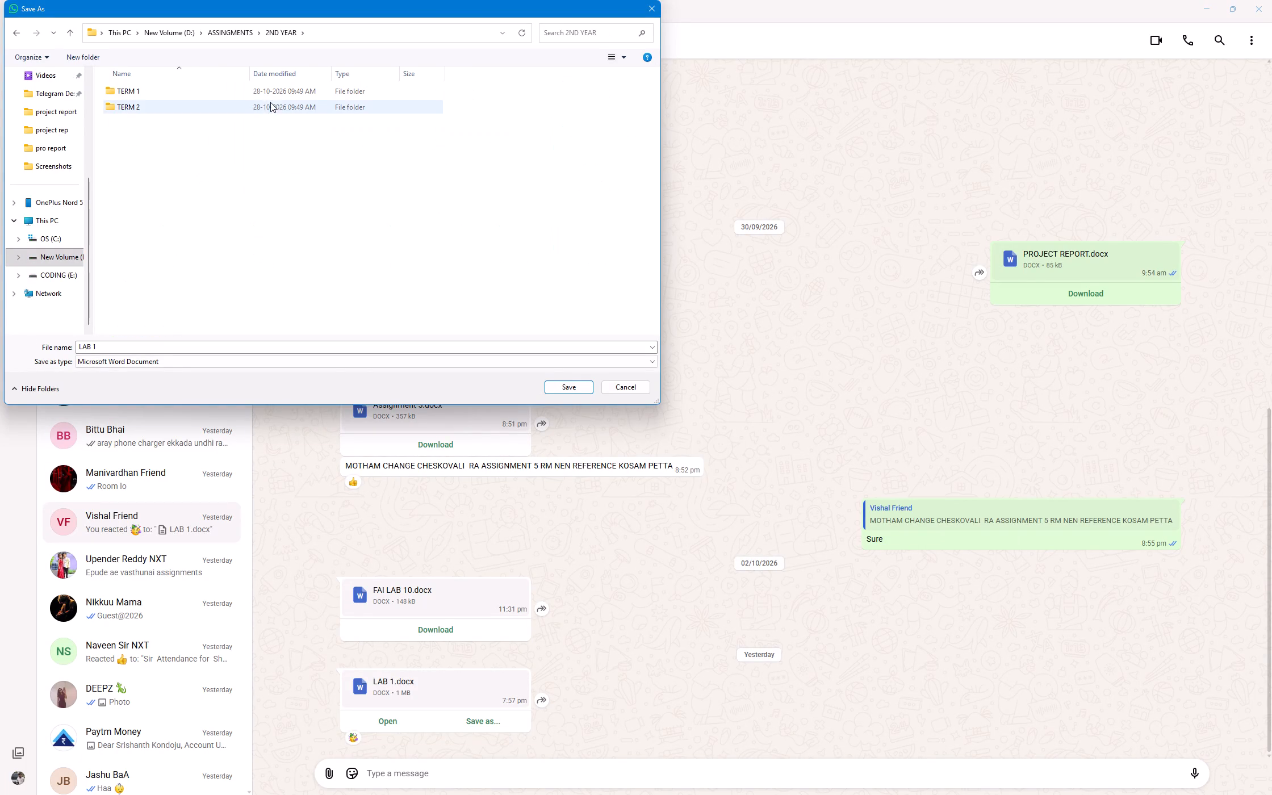
double_click(269, 107)
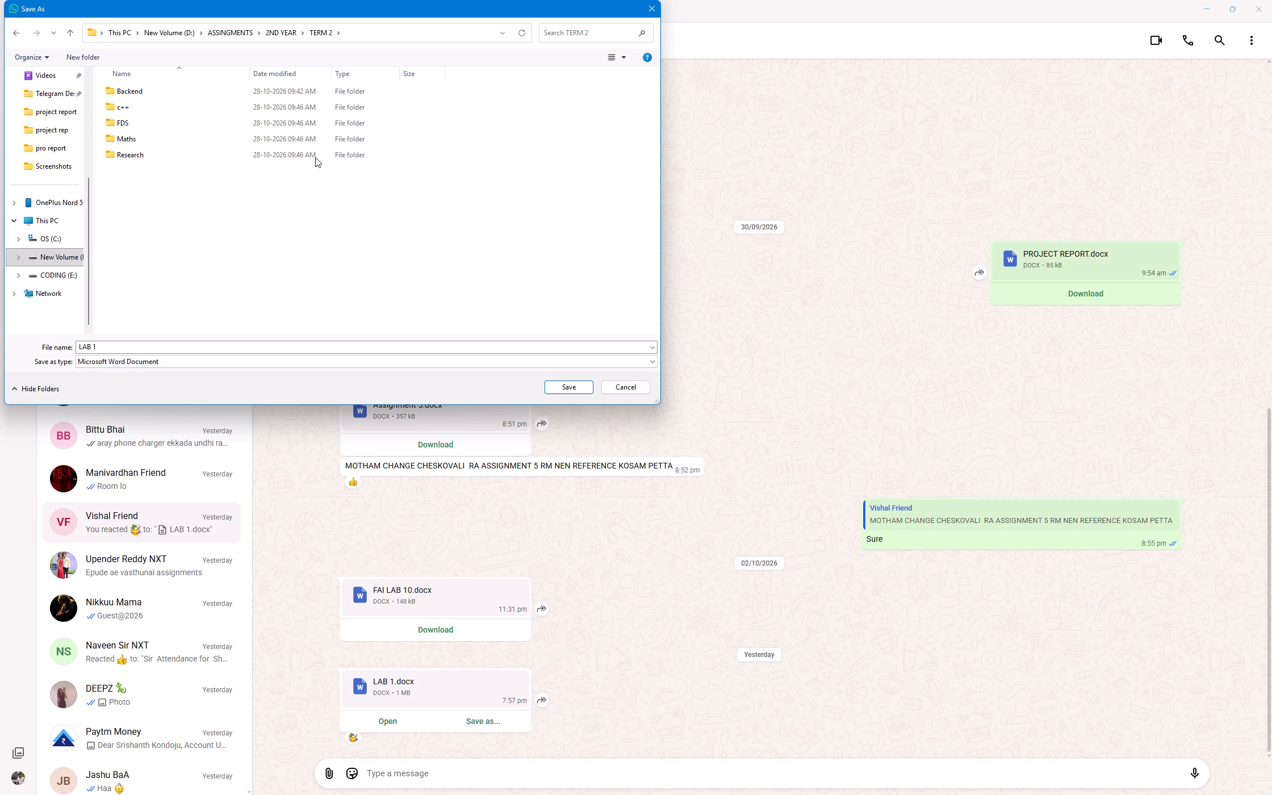
double_click(172, 90)
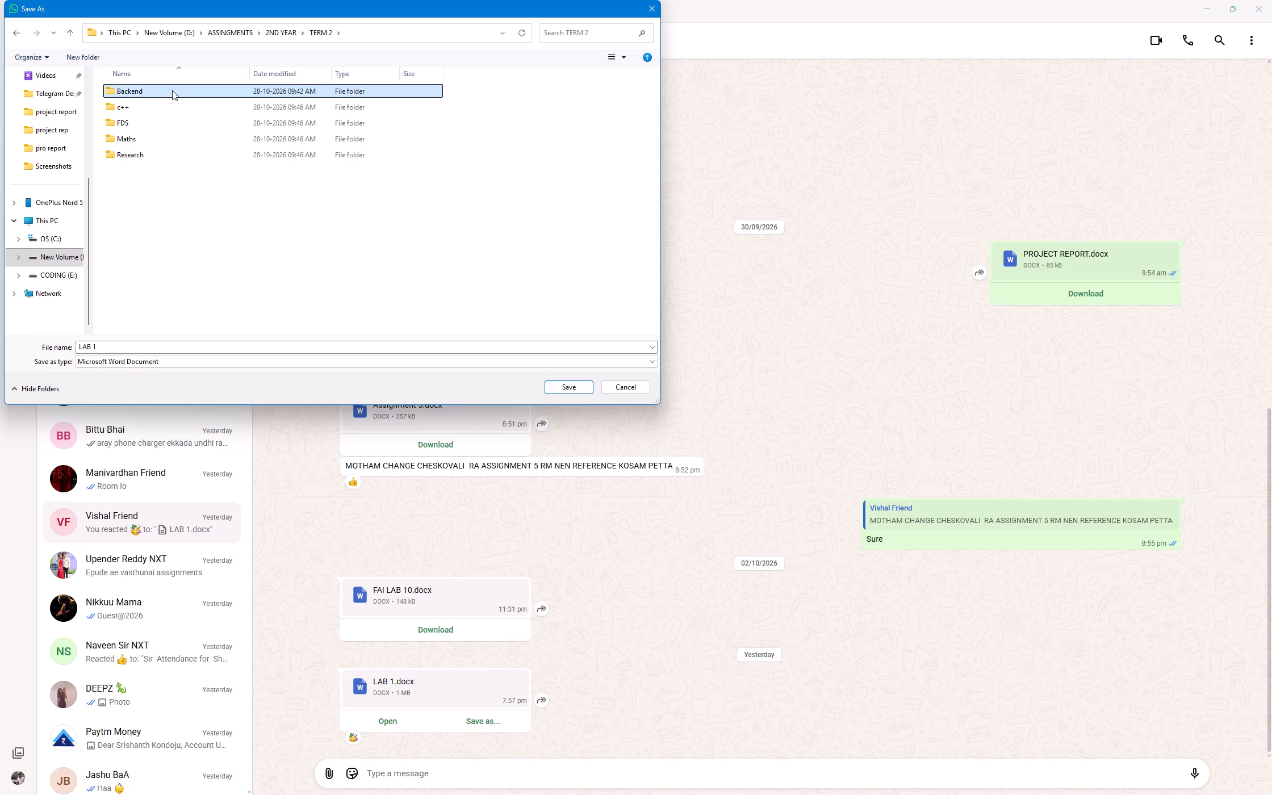
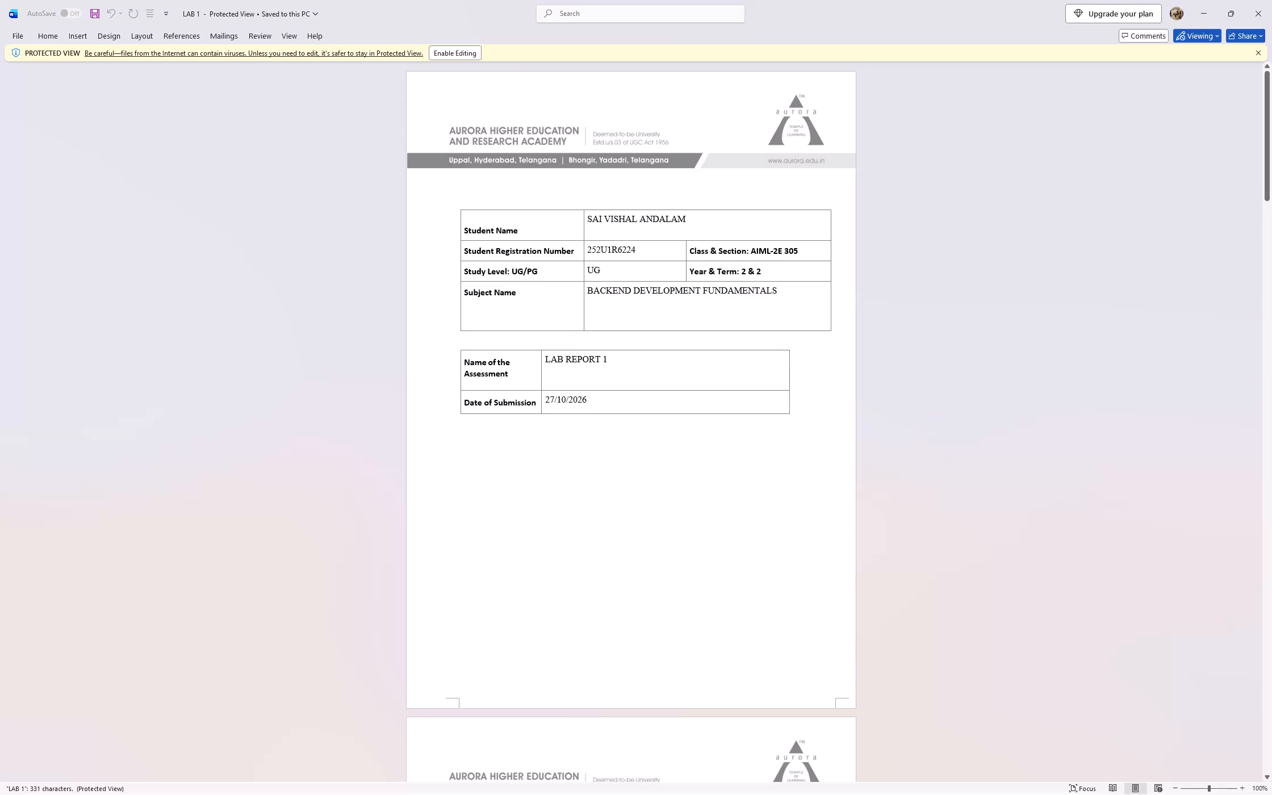
Look through the LAB 1 report from the cover page to the final Get a String exercise and back.
scroll(804, 542, "down", 2)
scroll(799, 447, "down", 8)
scroll(737, 400, "down", 9)
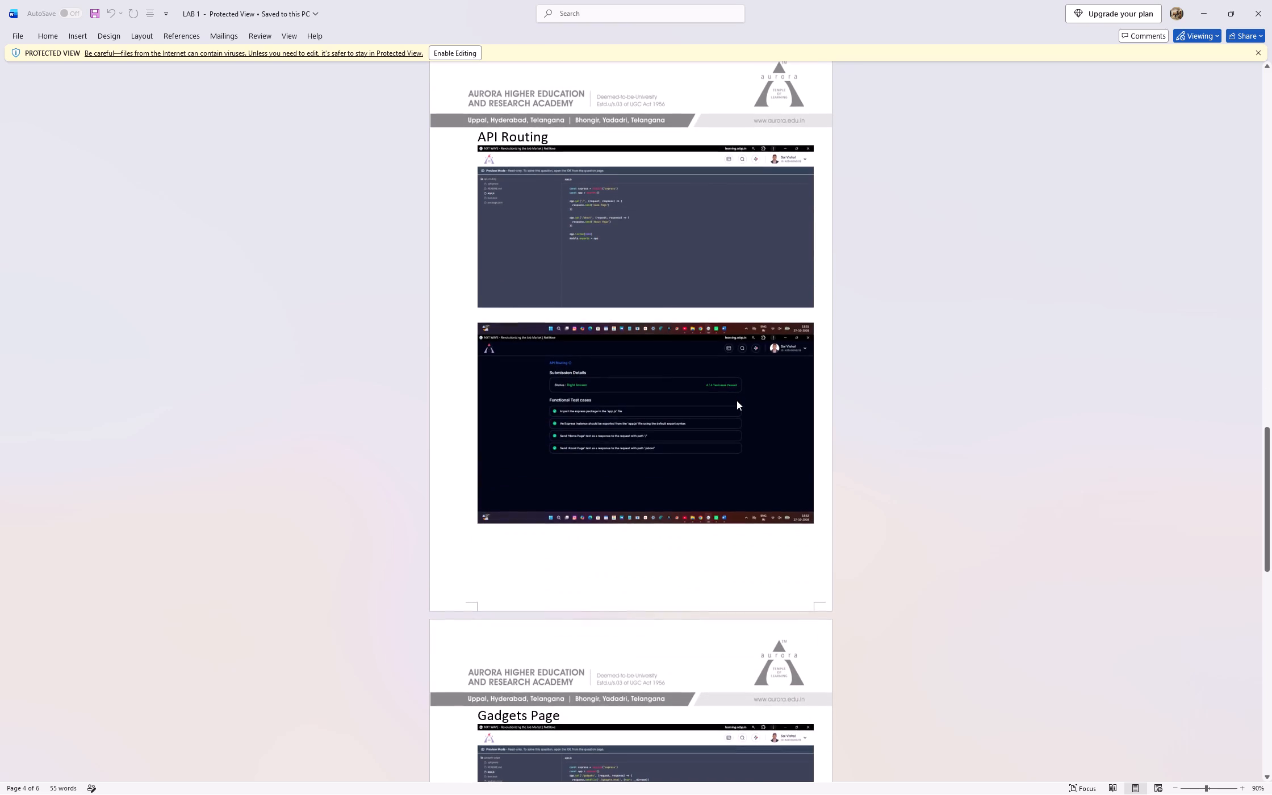
scroll(737, 400, "down", 1)
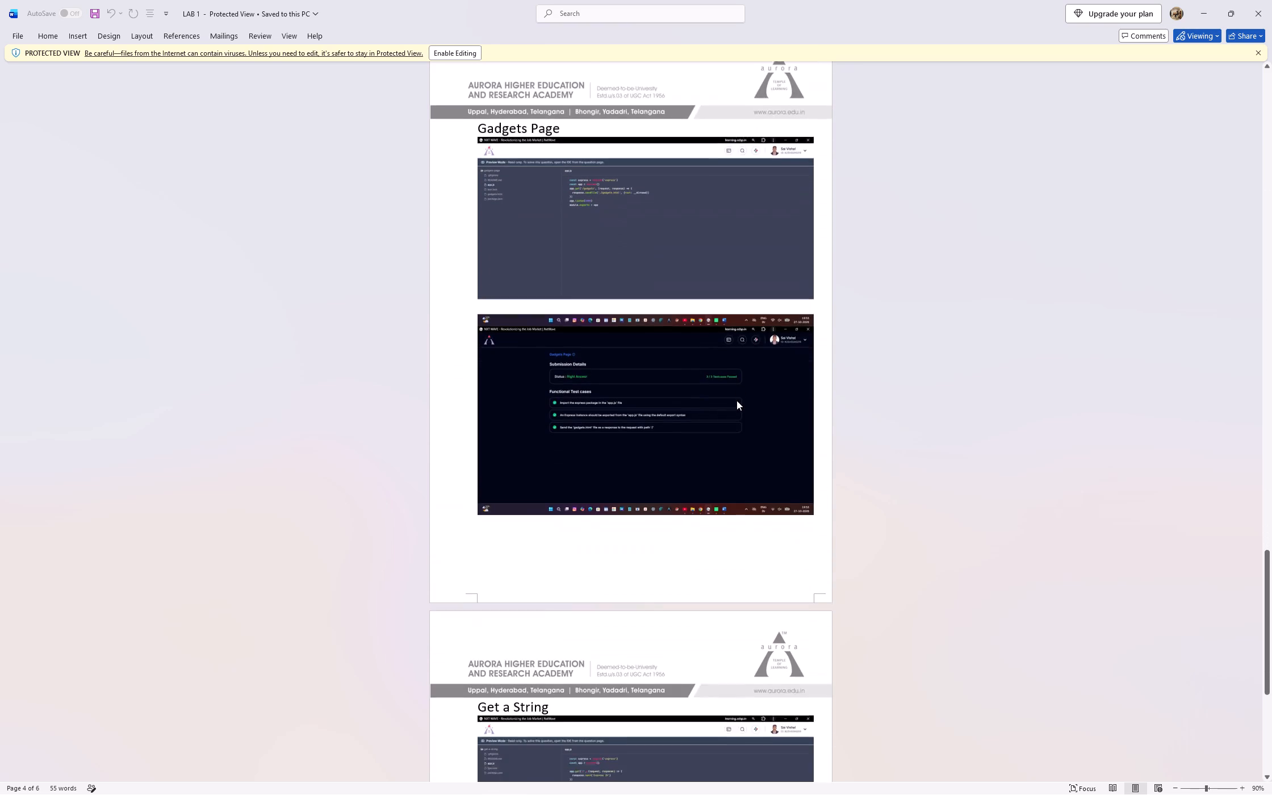
scroll(737, 400, "down", 7)
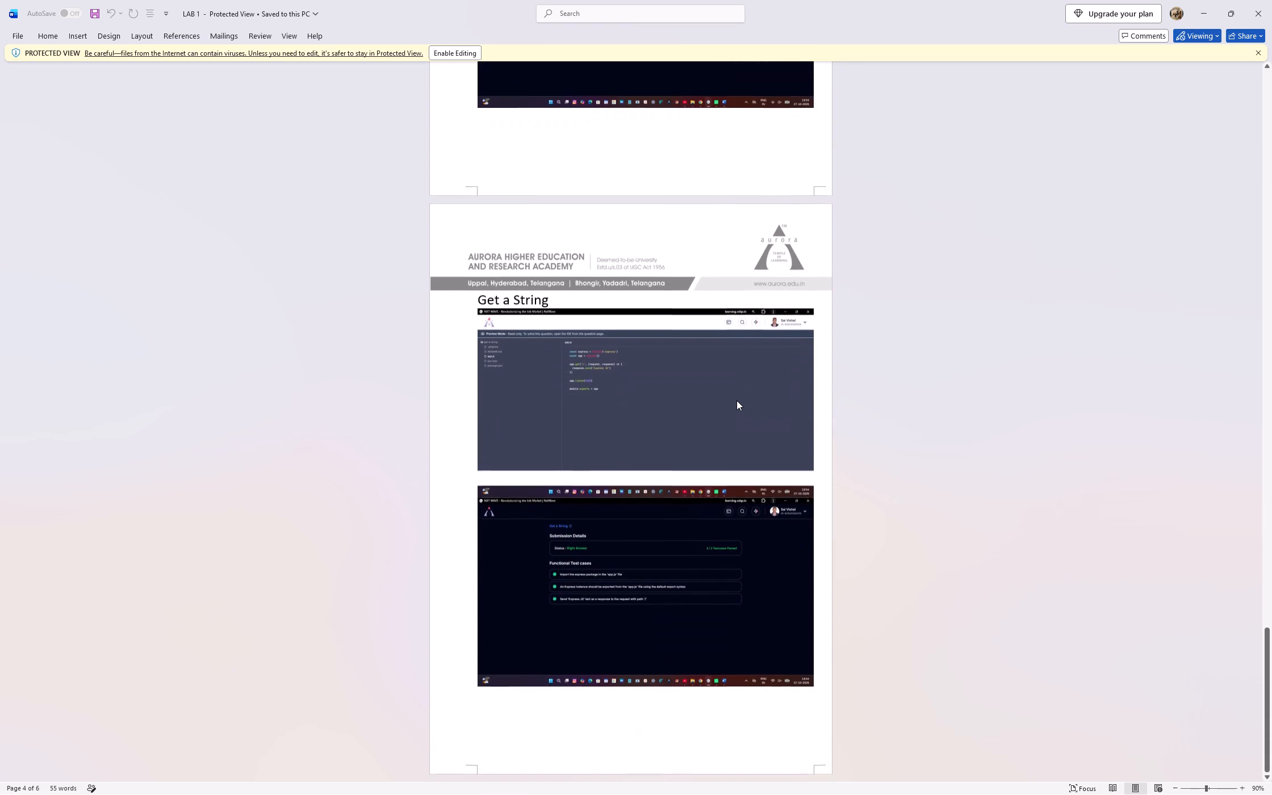
scroll(737, 400, "down", 3)
scroll(737, 400, "up", 9)
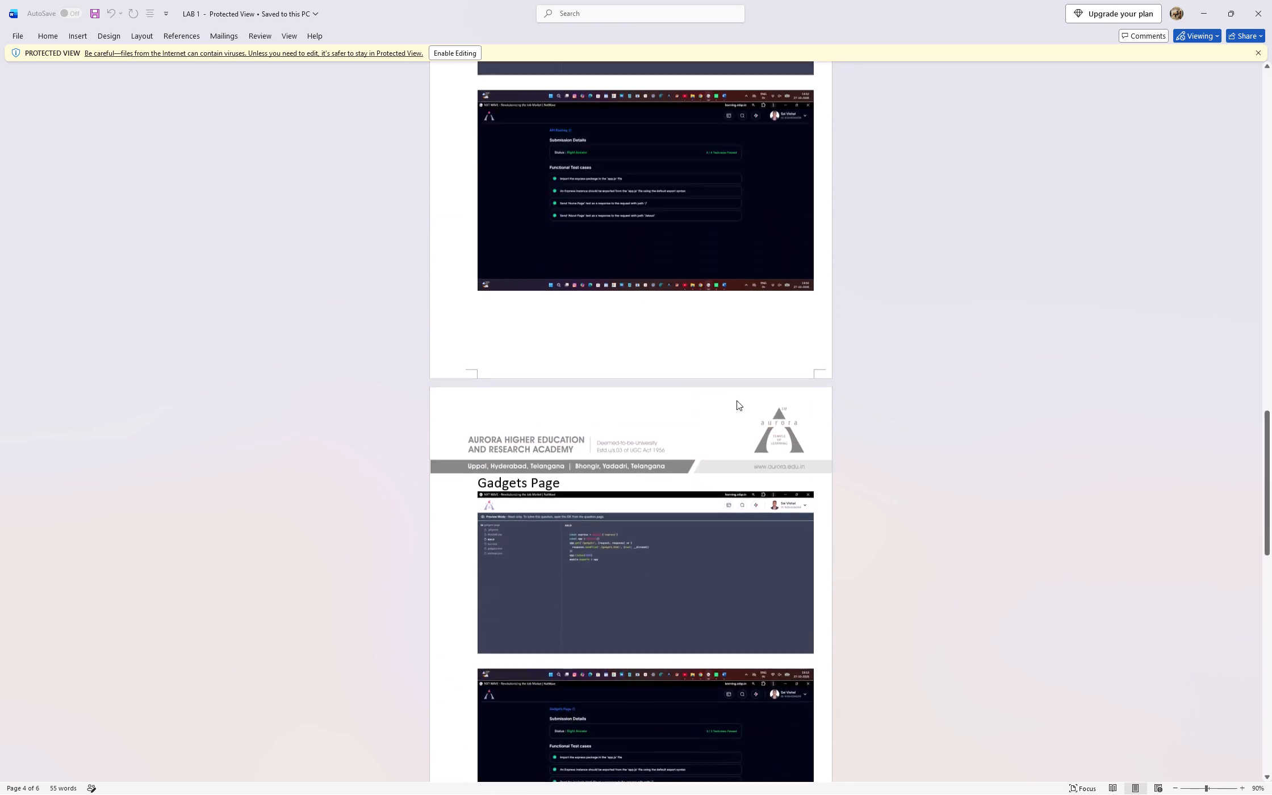
scroll(737, 400, "up", 16)
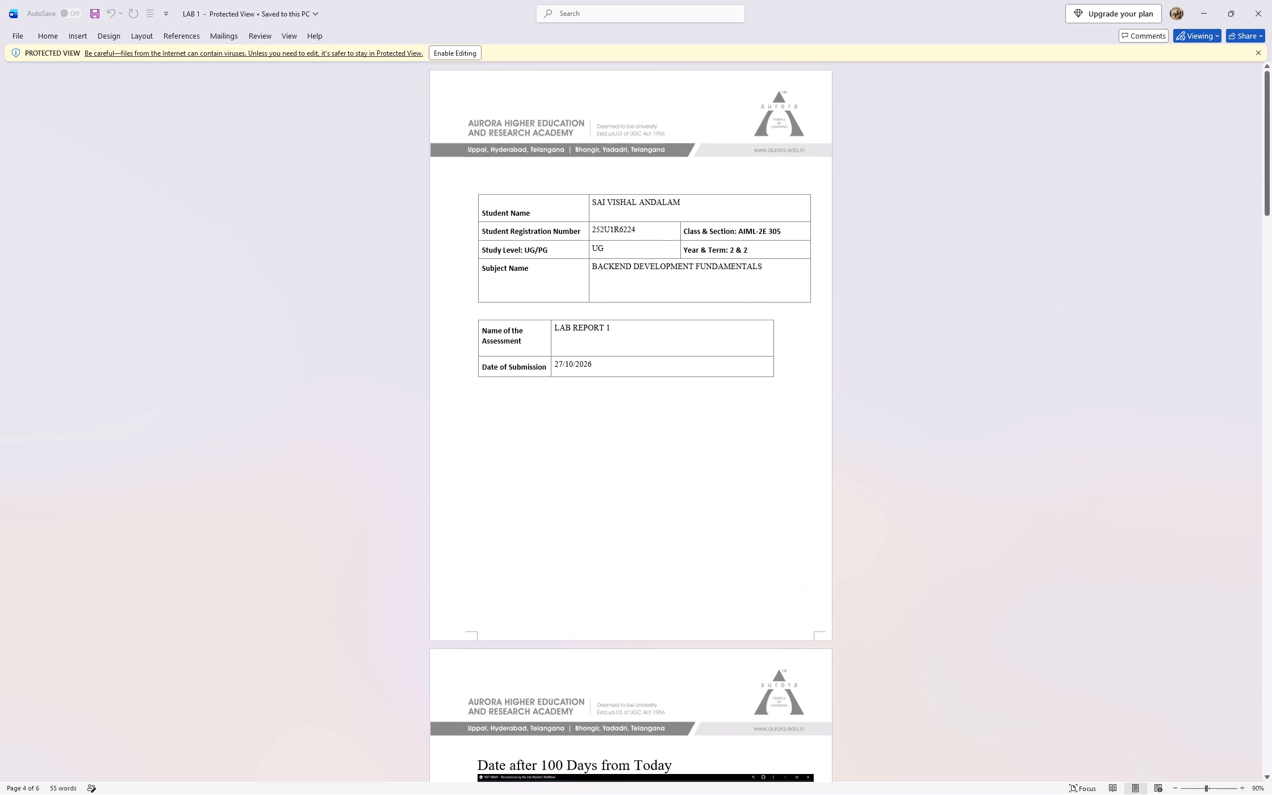
Review the report's exercise pages again, examining the code and submission screenshots from Date after 100 Days from Today onward.
scroll(737, 400, "down", 6)
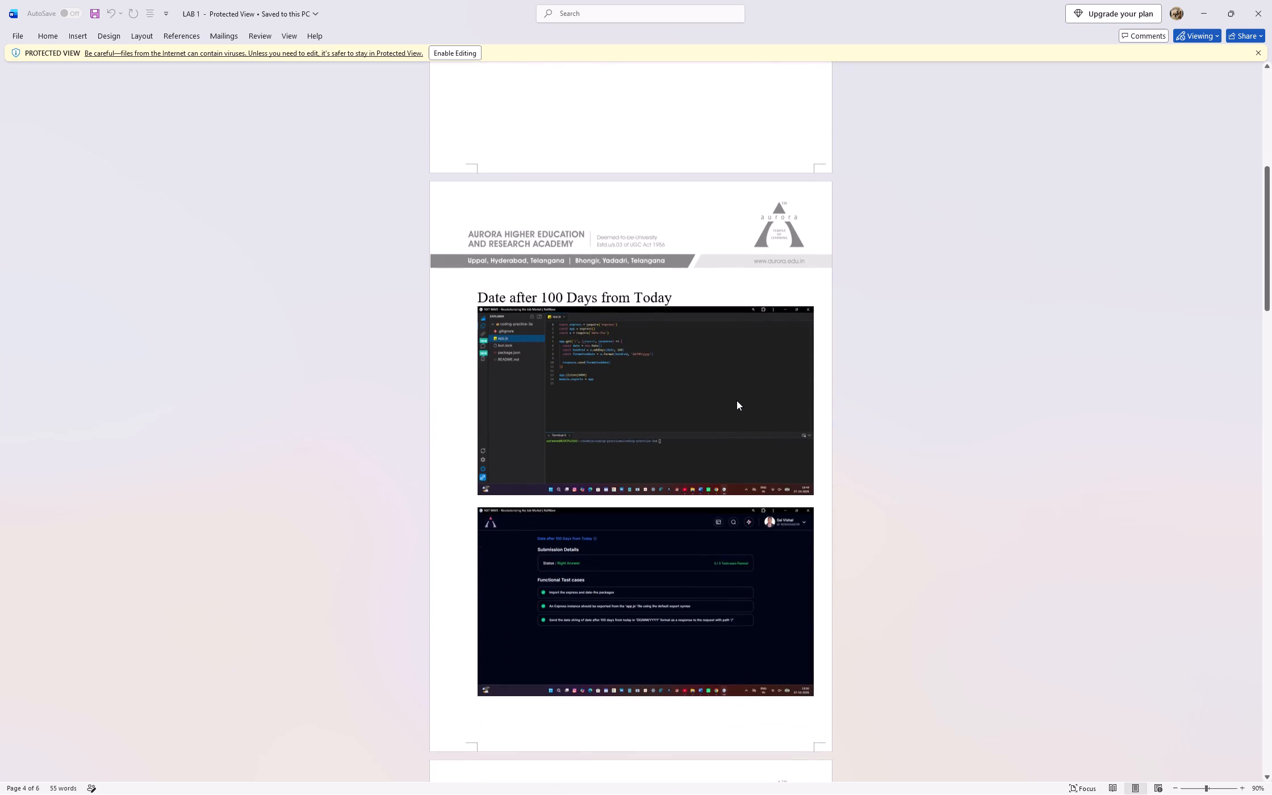
scroll(737, 400, "down", 1)
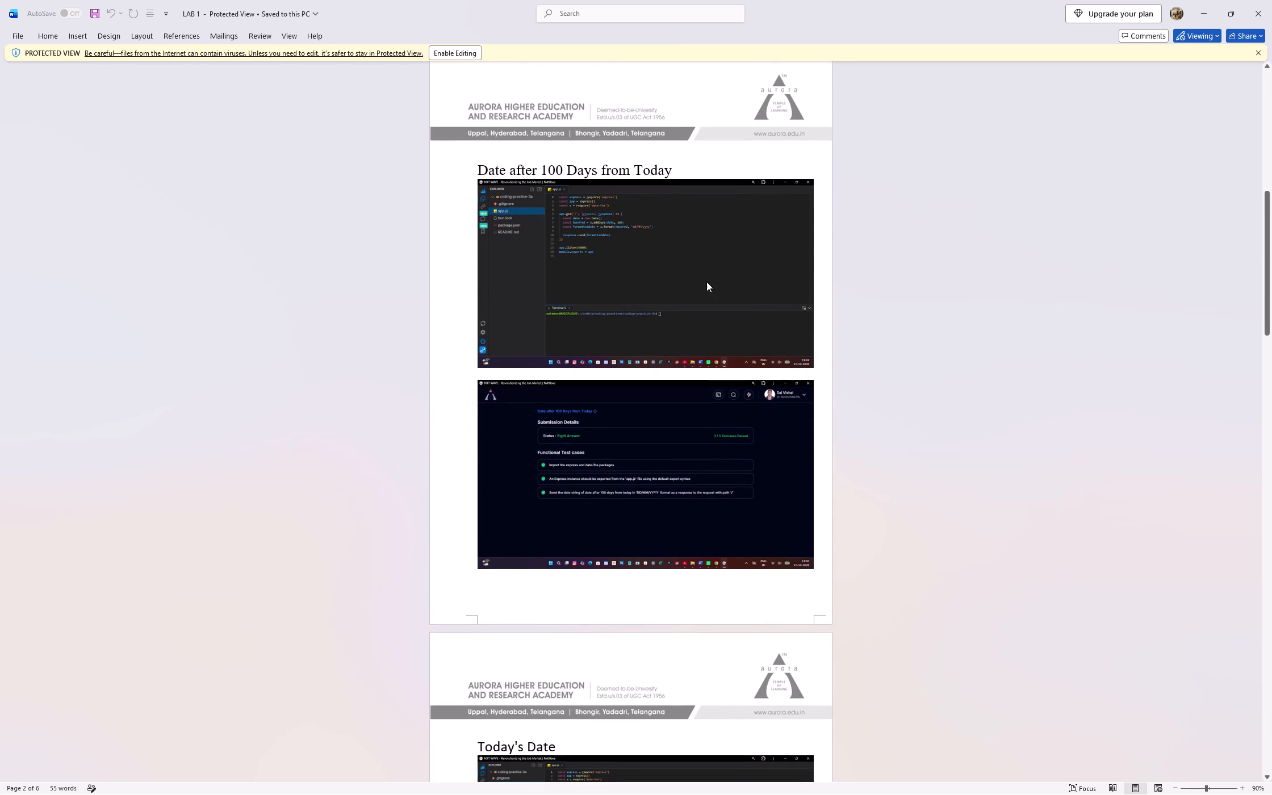
scroll(720, 354, "down", 5)
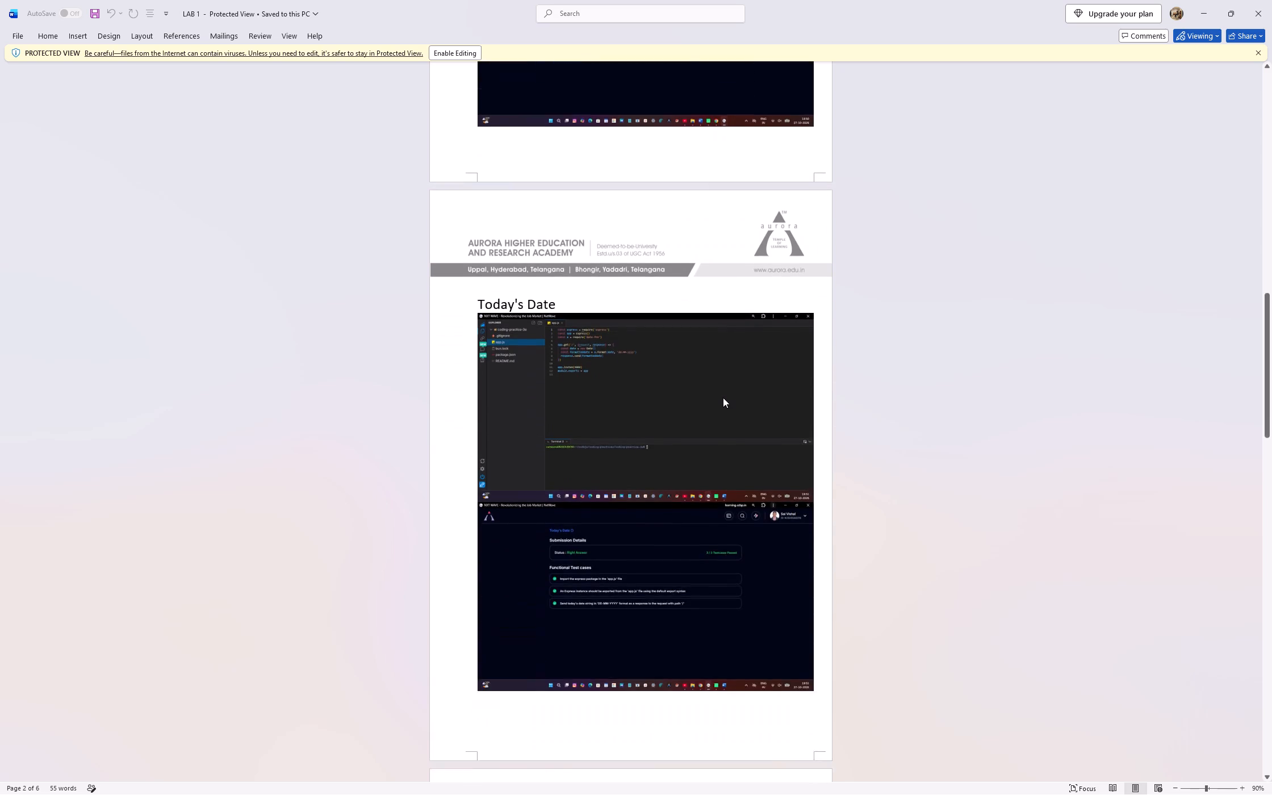
scroll(723, 397, "down", 9)
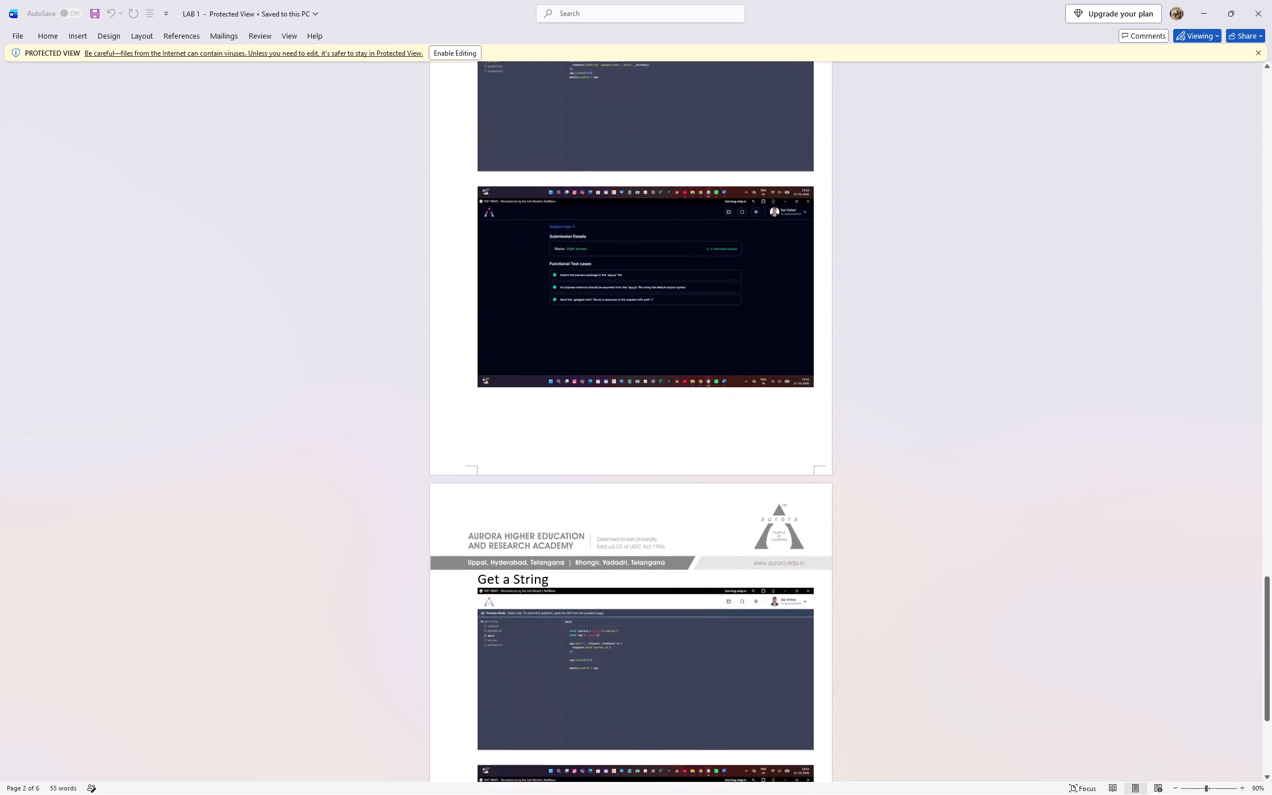
scroll(723, 397, "down", 1)
scroll(723, 397, "up", 8)
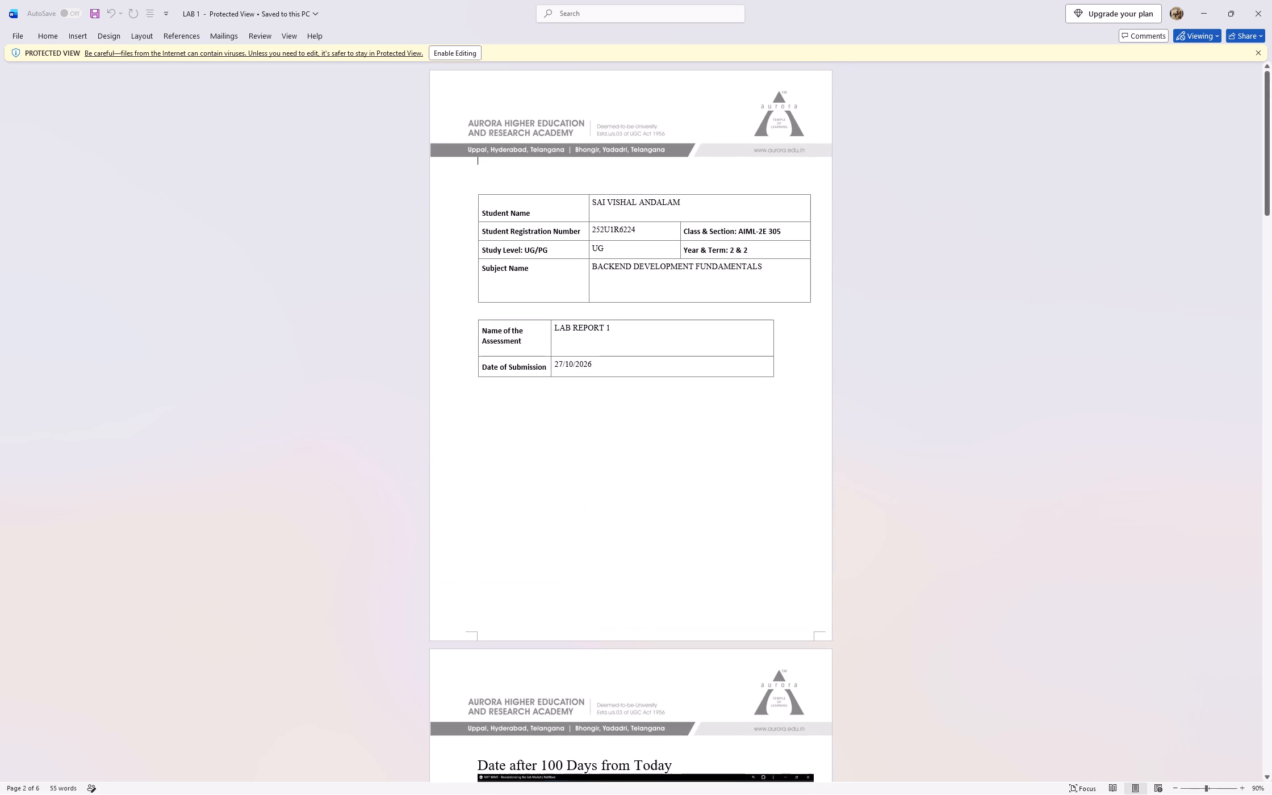
scroll(643, 252, "down", 4)
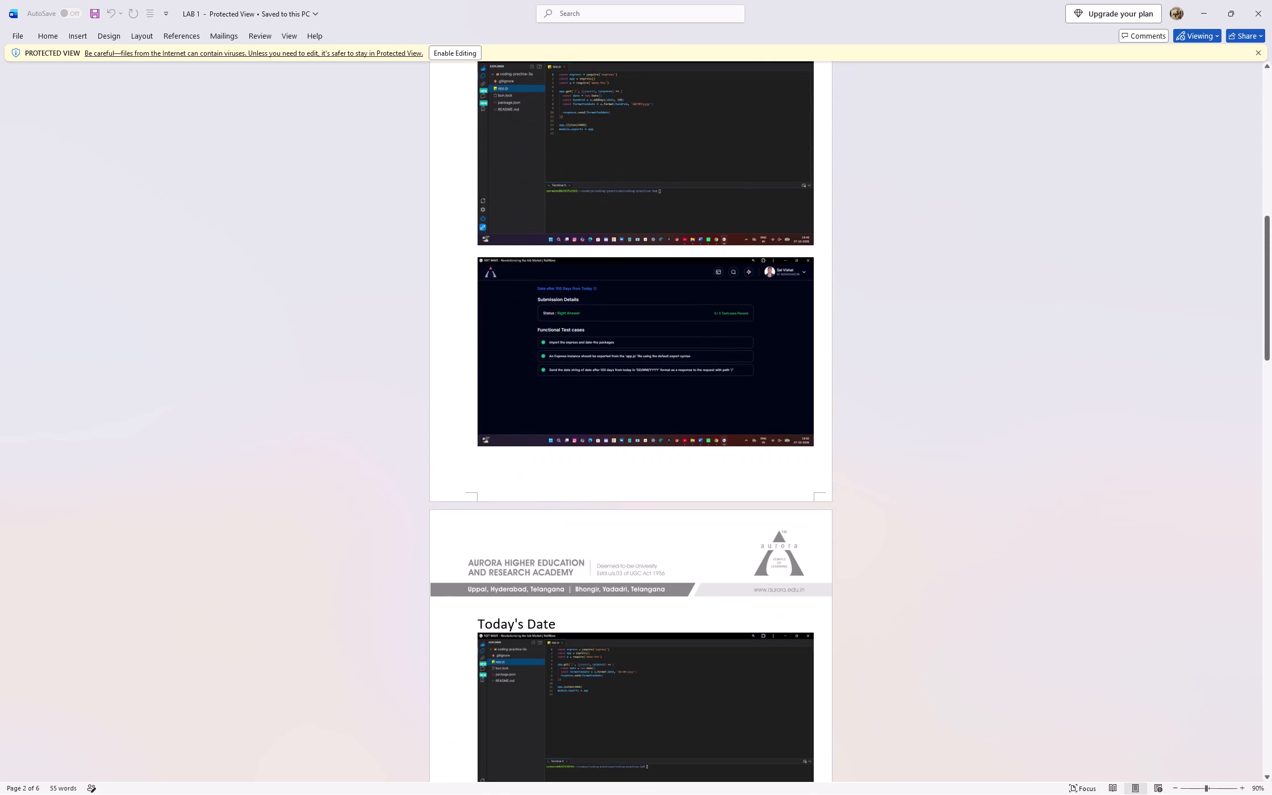
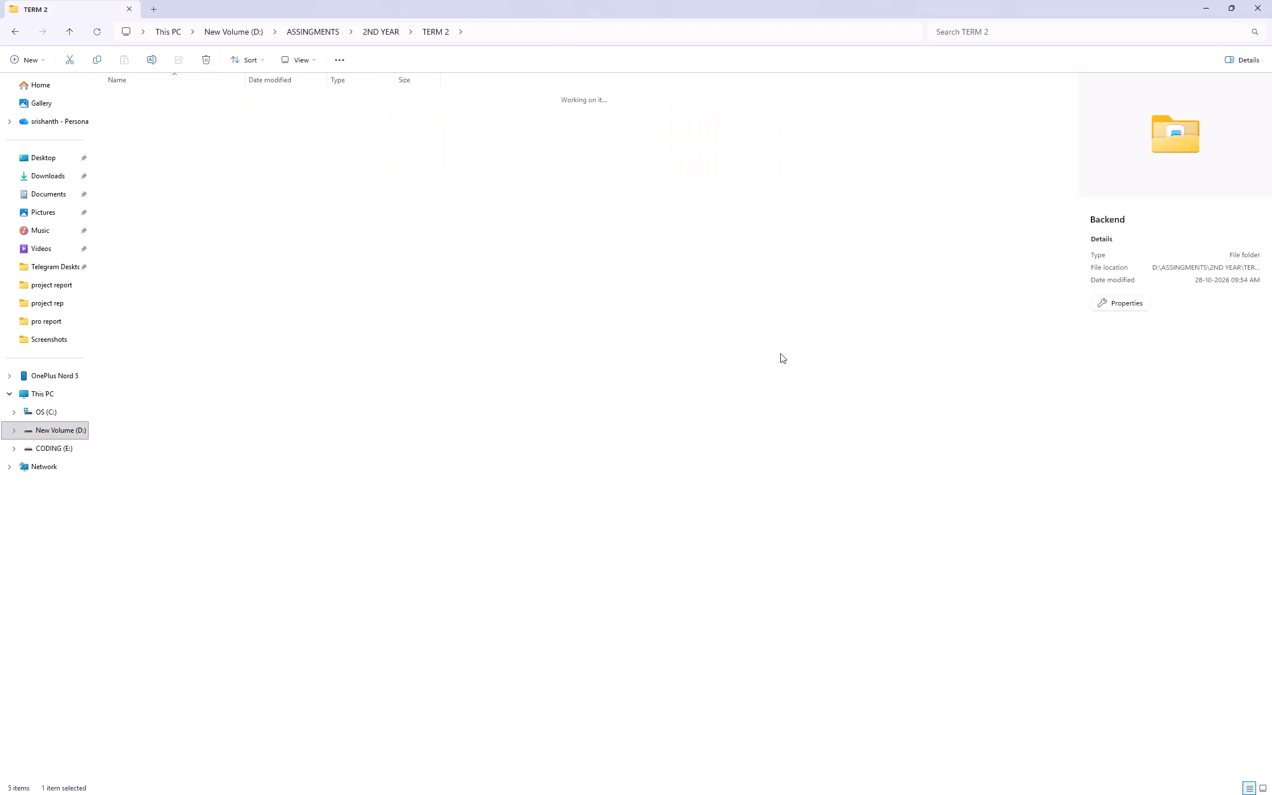
Open the LAB 1 document from the Backend folder in Word and enable it for editing.
key("Down")
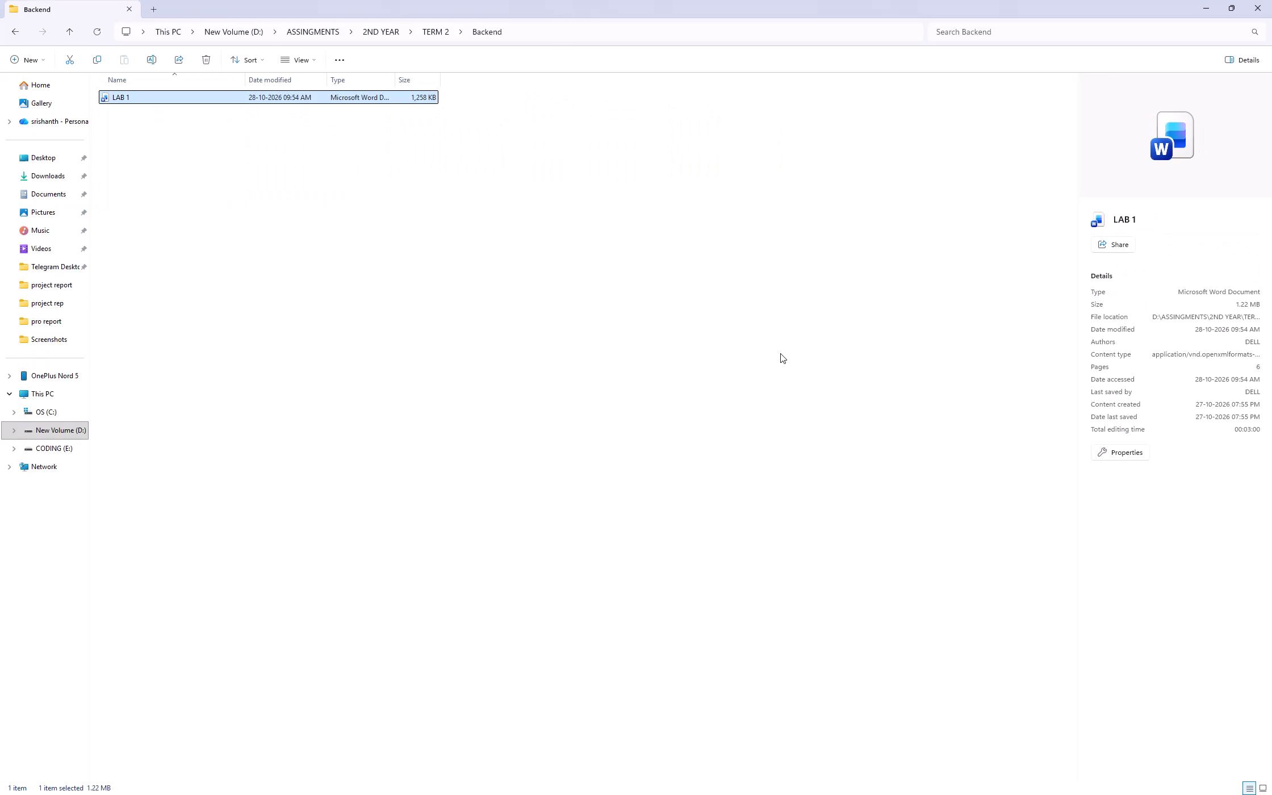
key("Return")
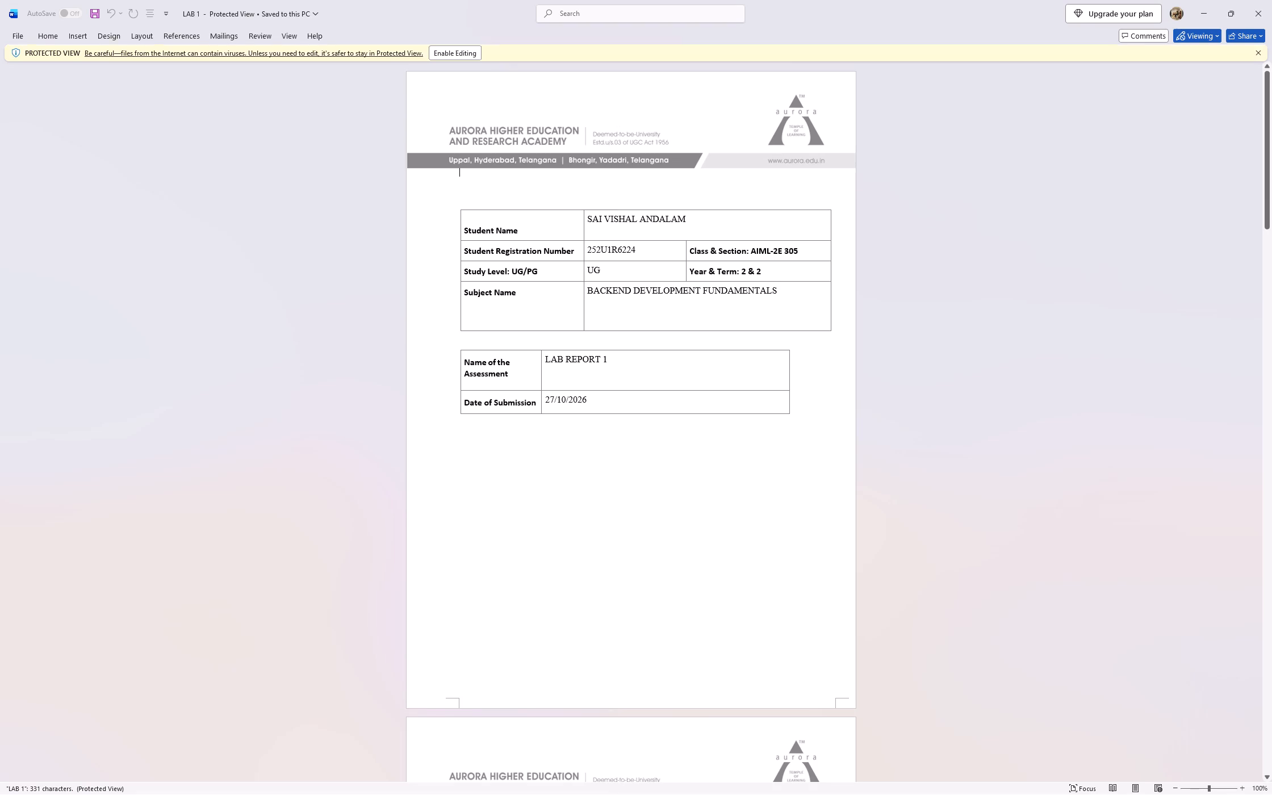
left_click(464, 56)
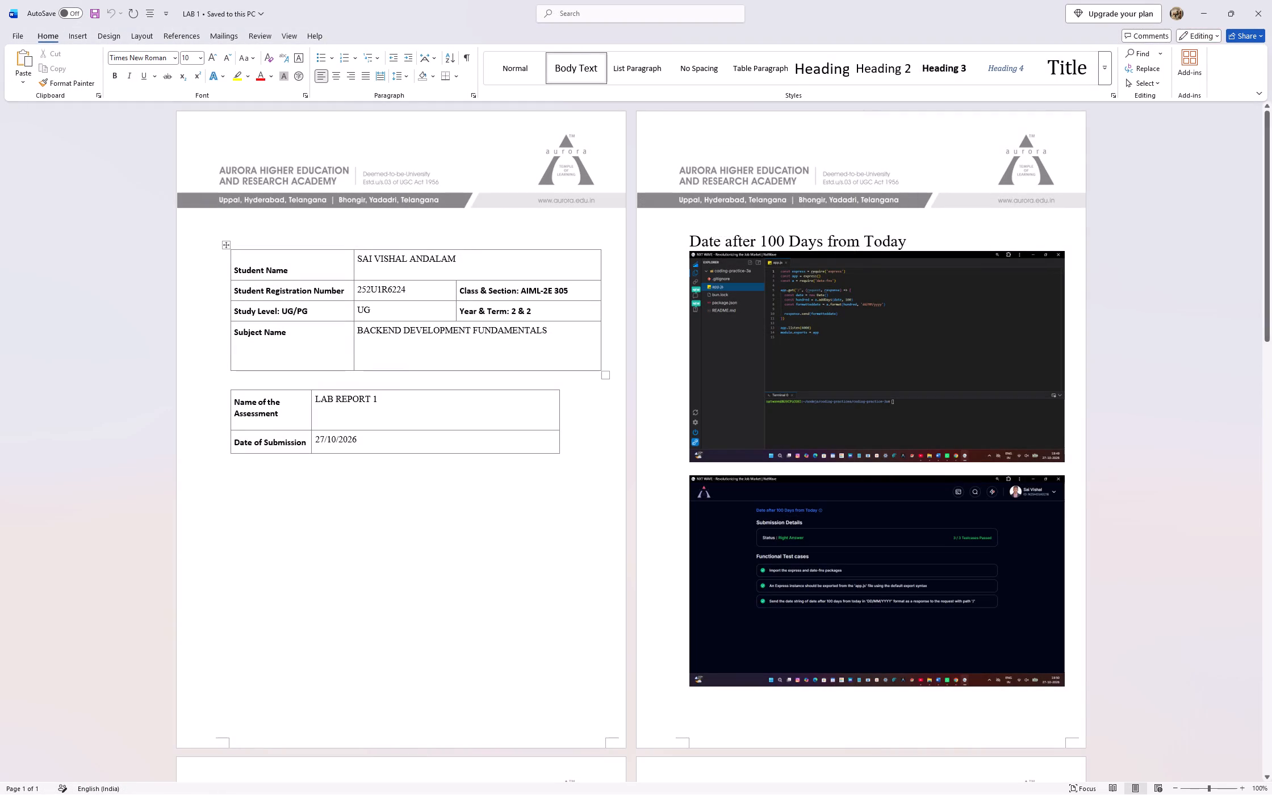
Replace the student name in the cover page table with the new student's full name.
left_click(466, 257)
key("ctrl+BackSpace")
key("ctrl+BackSpace")
key("ctrl+BackSpace")
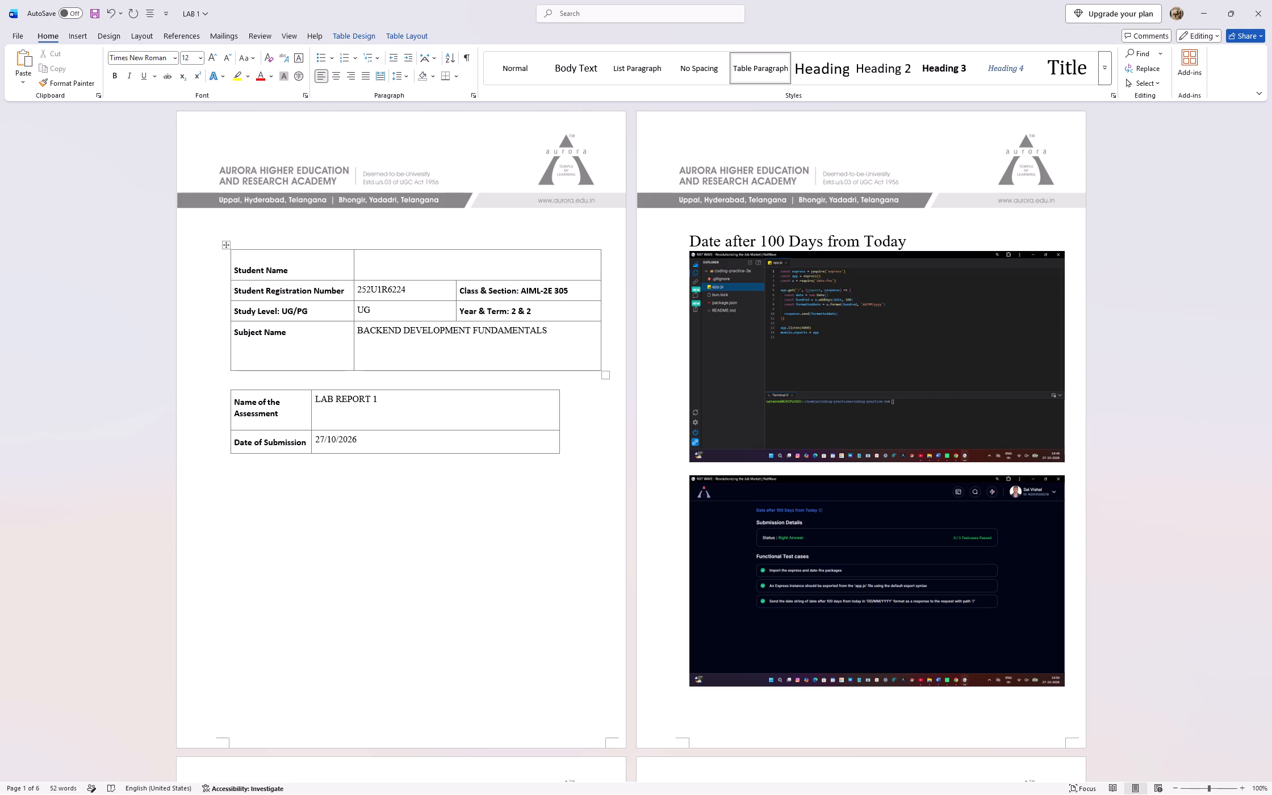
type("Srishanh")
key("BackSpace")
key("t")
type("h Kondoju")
Replace the last two digits of the Student Registration Number on the cover page with the new student's digits.
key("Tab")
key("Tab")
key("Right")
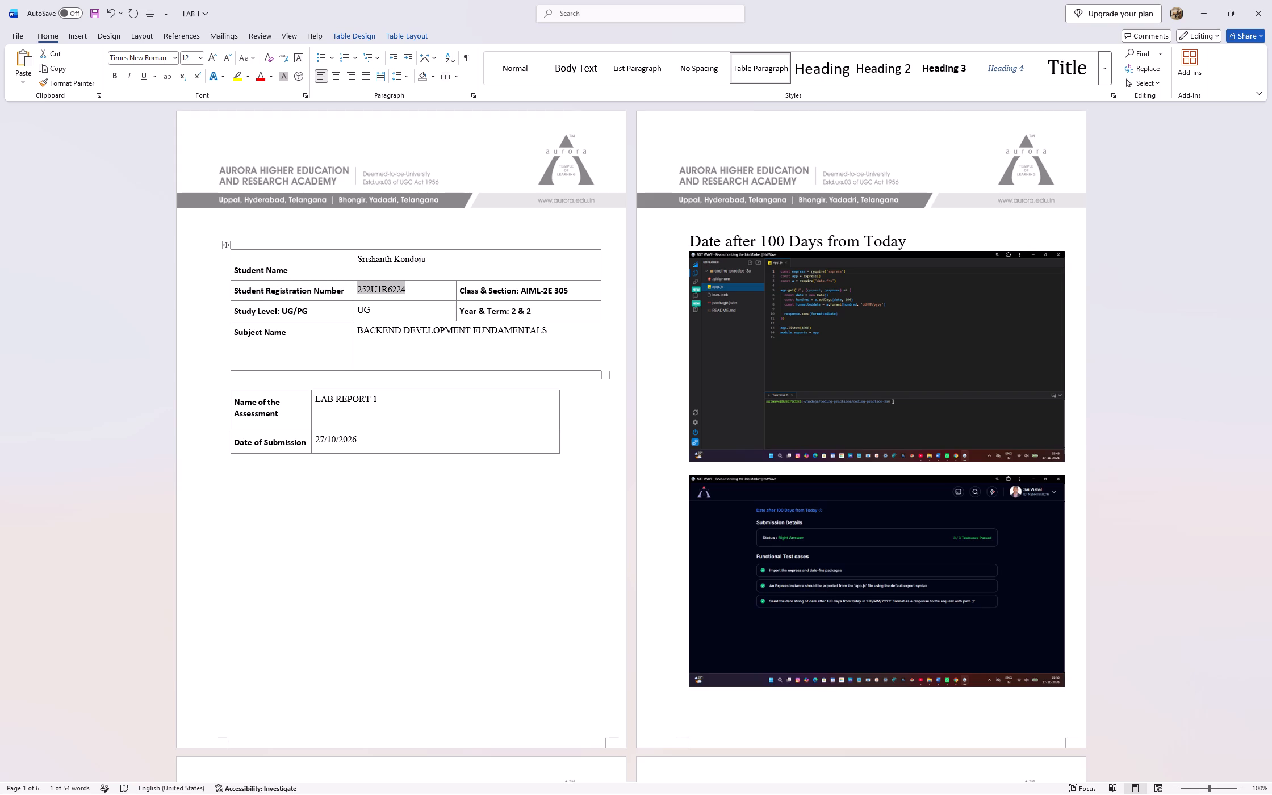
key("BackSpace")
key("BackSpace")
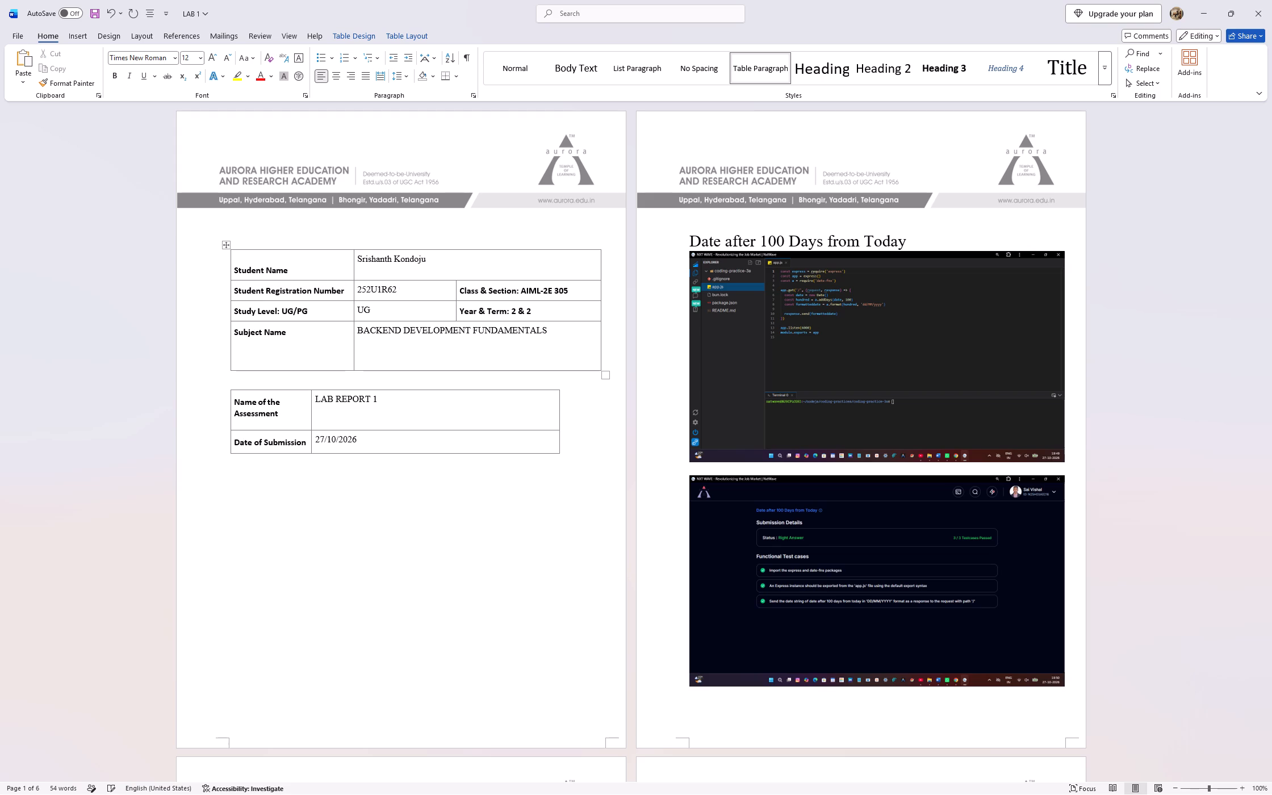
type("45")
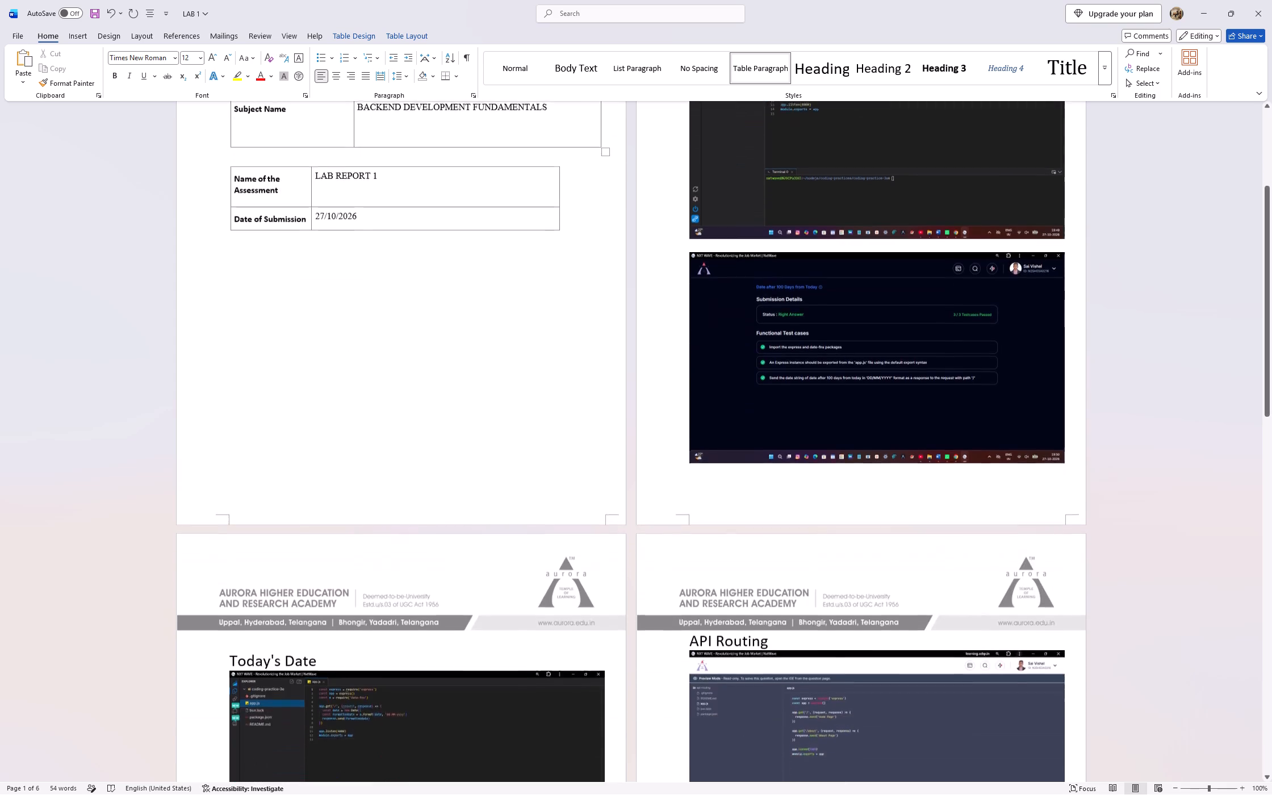
Select the code screenshot under the Date after 100 Days from Today heading.
left_click(791, 319)
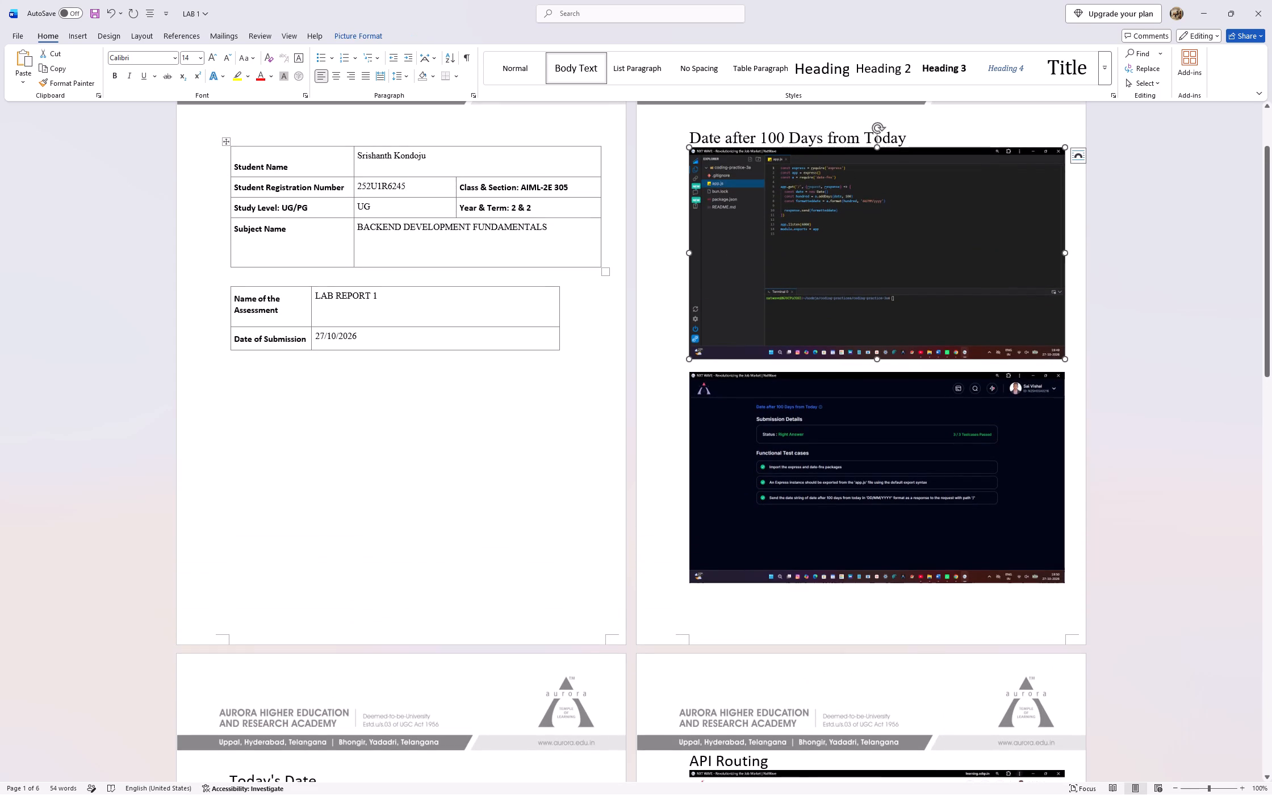
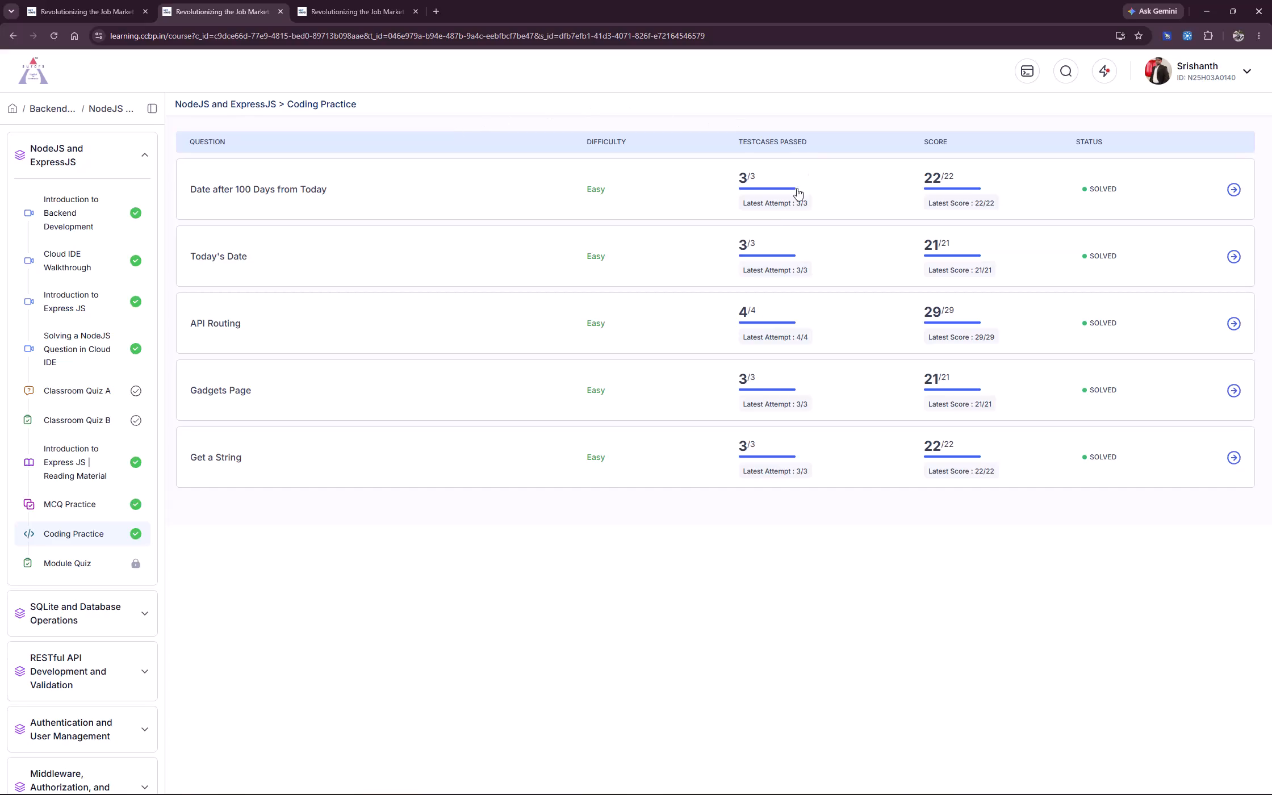
Open the Right Answer submission of the Date after 100 Days from Today exercise and capture a screenshot of its full page.
left_click(455, 204)
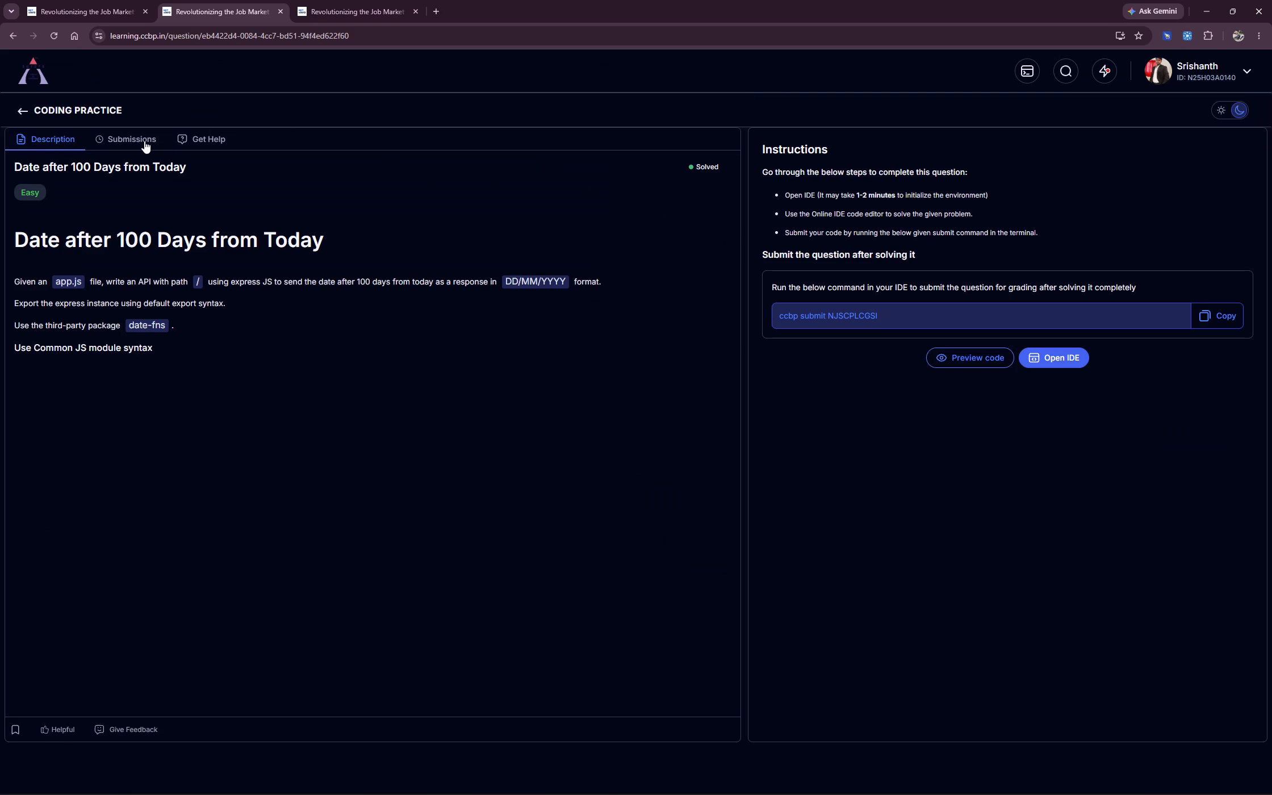
left_click(144, 141)
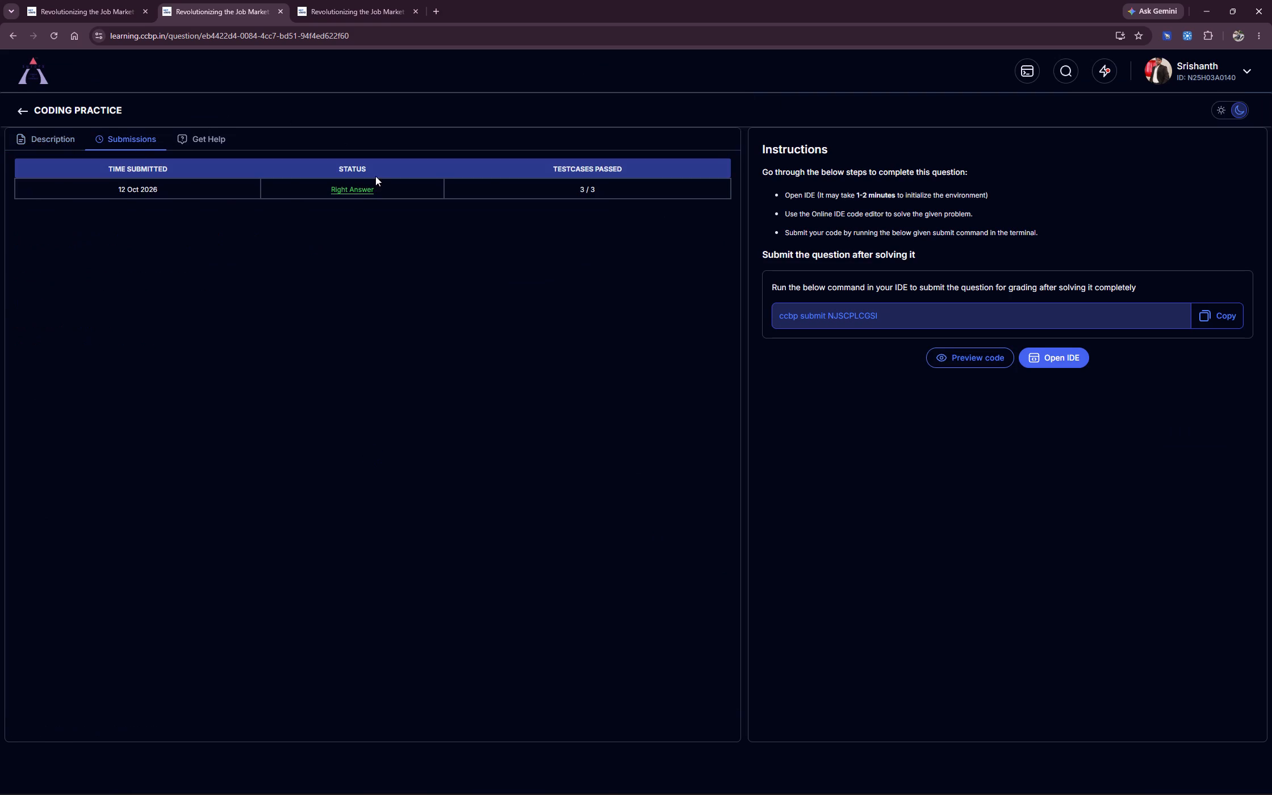
left_click(352, 187)
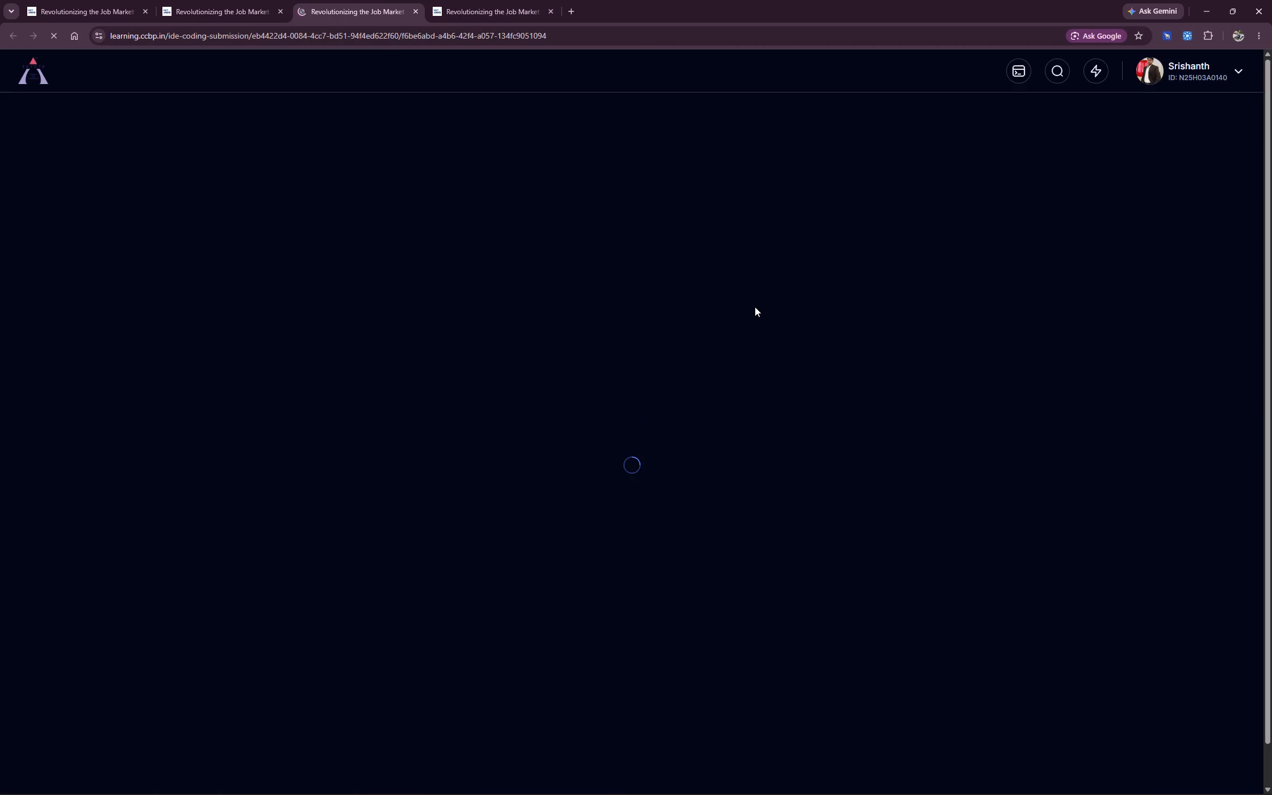
left_click(1033, 396)
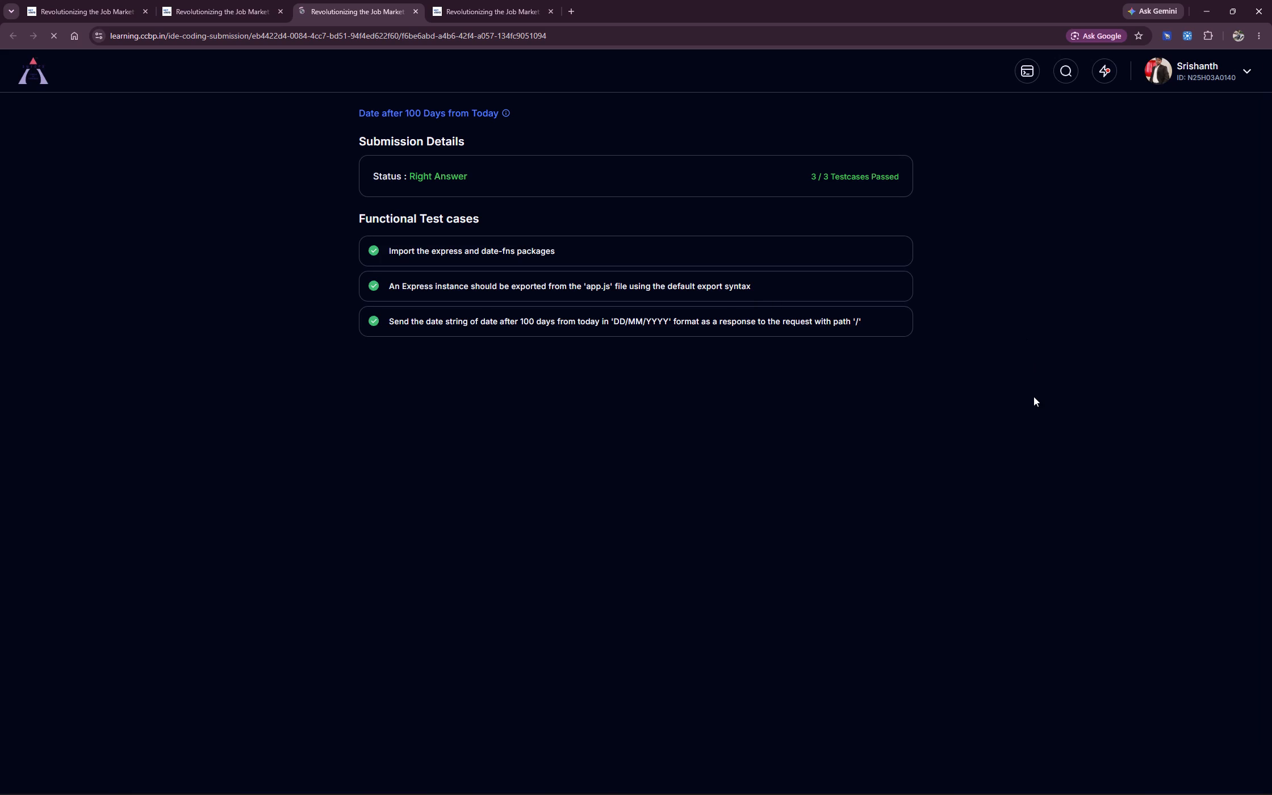
key("Print")
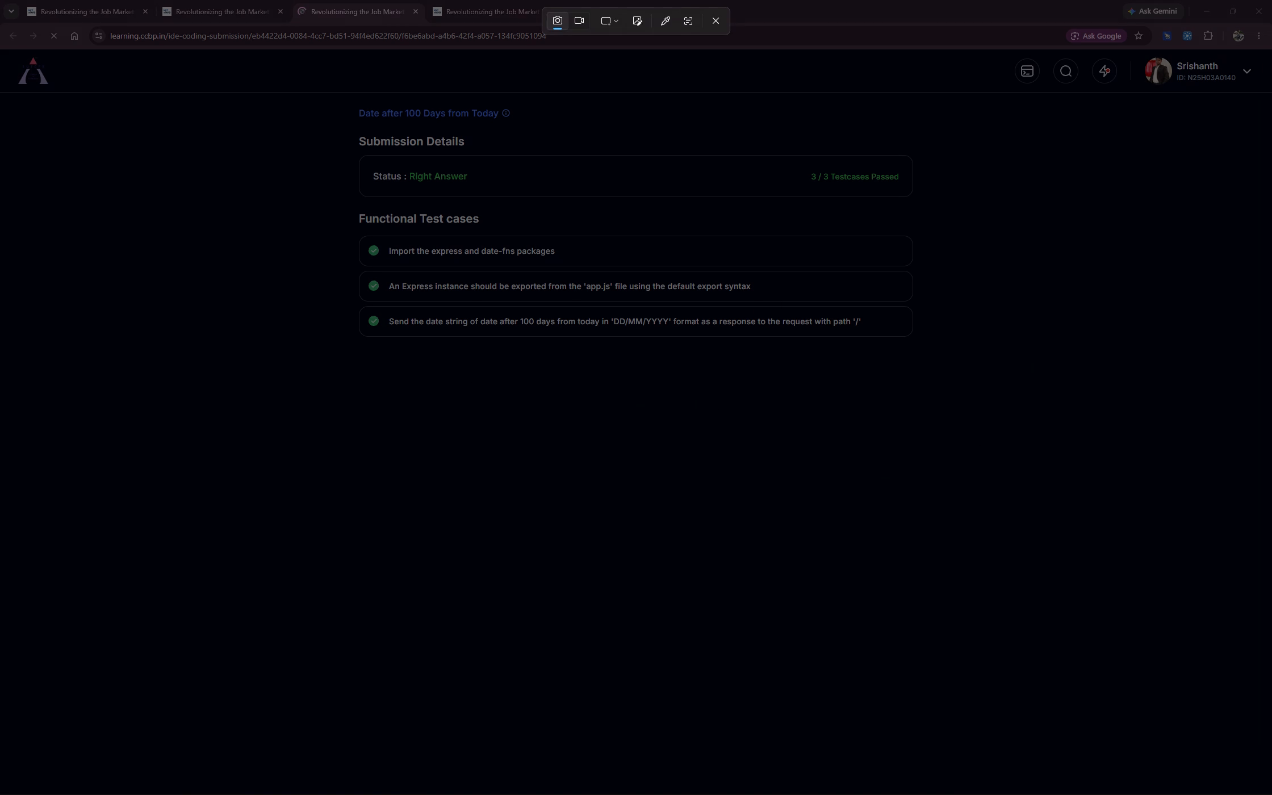
left_click_drag(0, 0, 1271, 780)
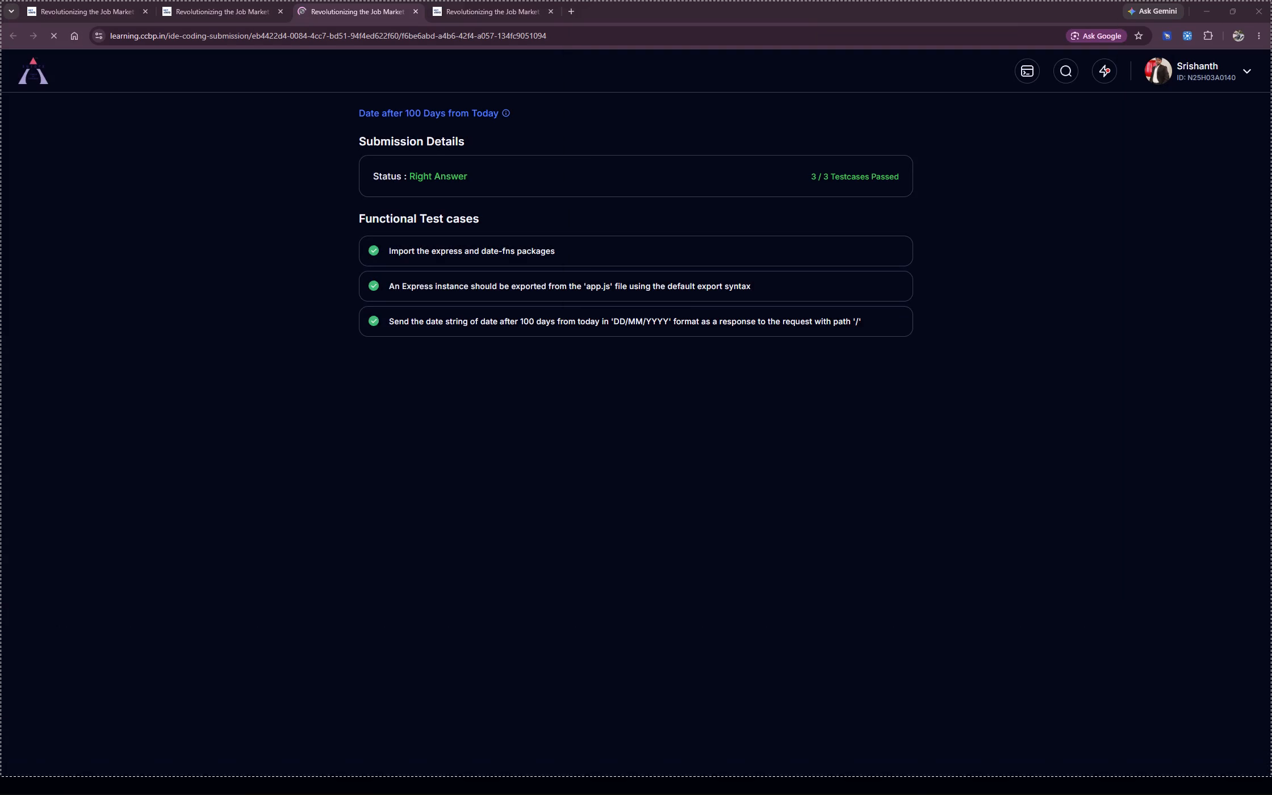
left_click_drag(1271, 780, 1261, 794)
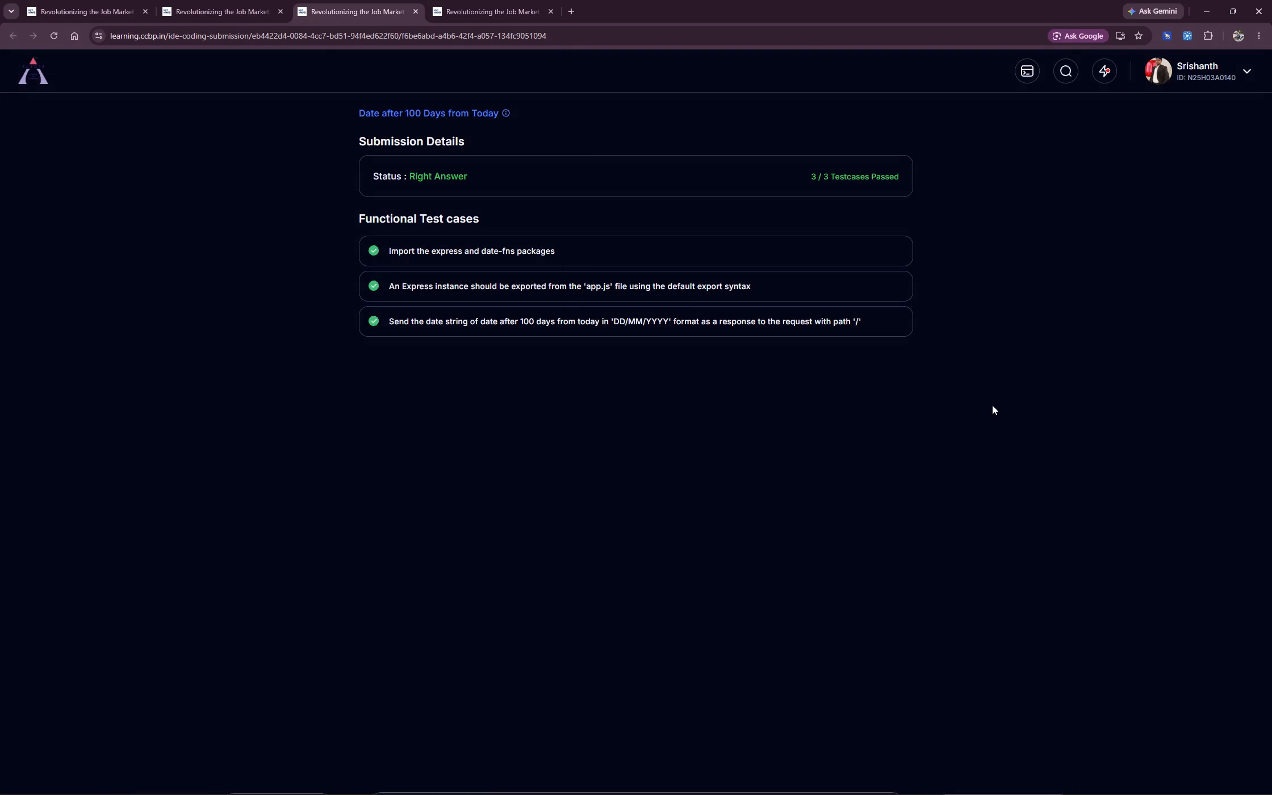
In the Word report, replace the old submission result image under Date after 100 Days from Today with the captured screenshot.
left_click(894, 441)
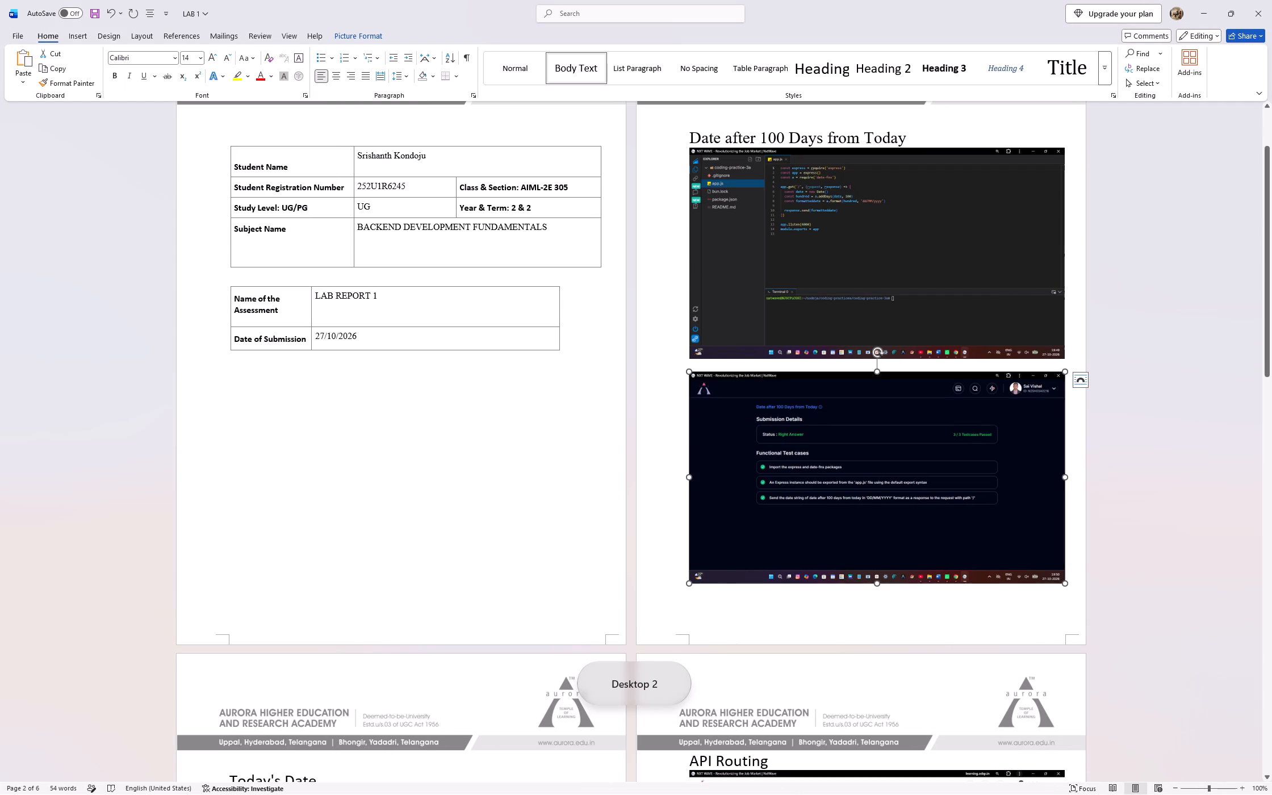
key("Delete")
key("ctrl+v")
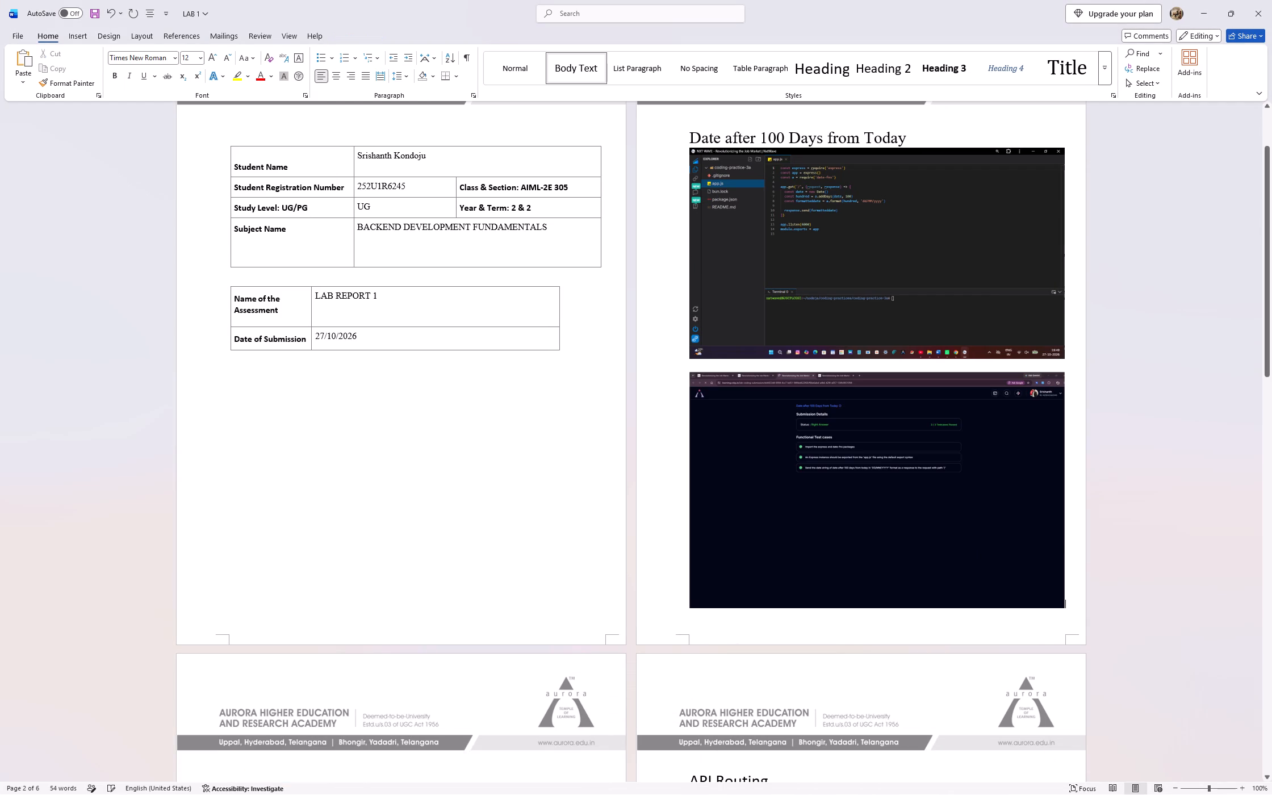
Replace the report's code image under Date after 100 Days from Today with a full-page capture of that exercise's app.js code preview.
scroll(873, 461, "up", 1)
left_click(907, 331)
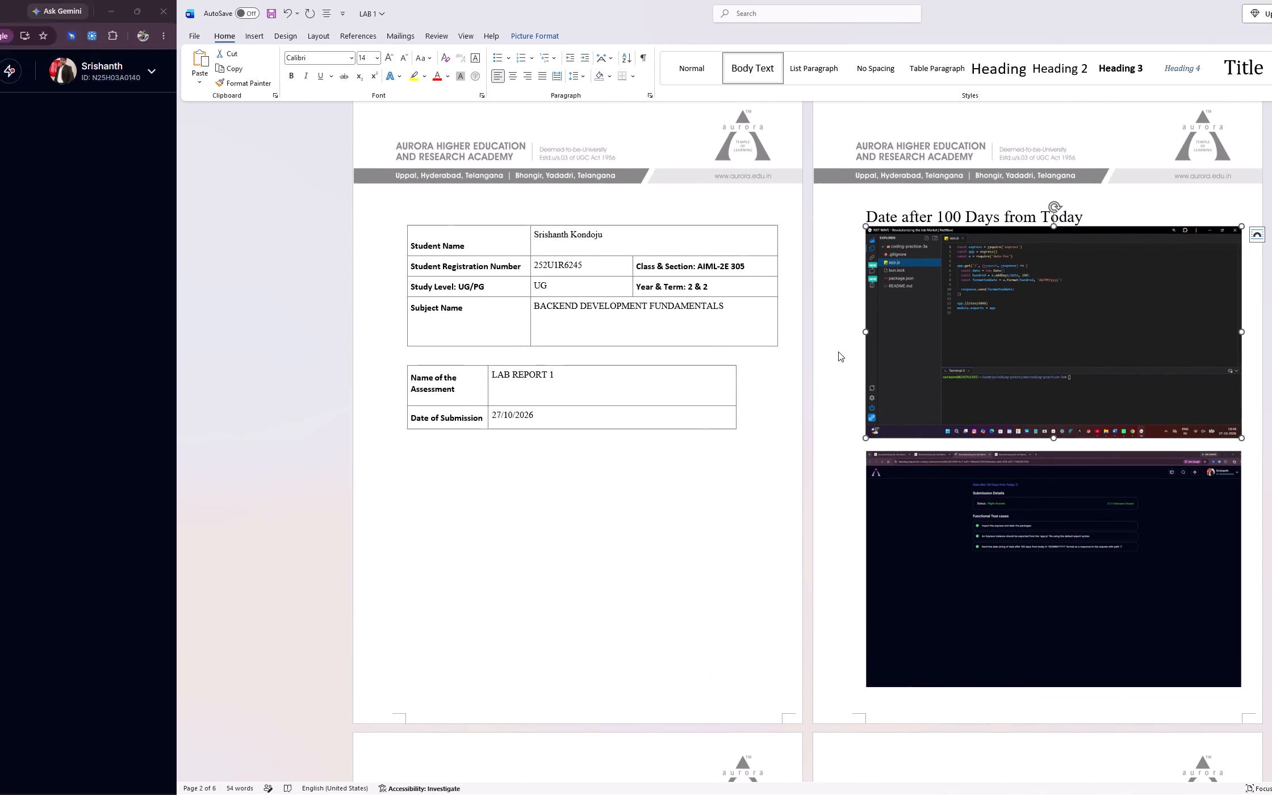
key("ctrl+w")
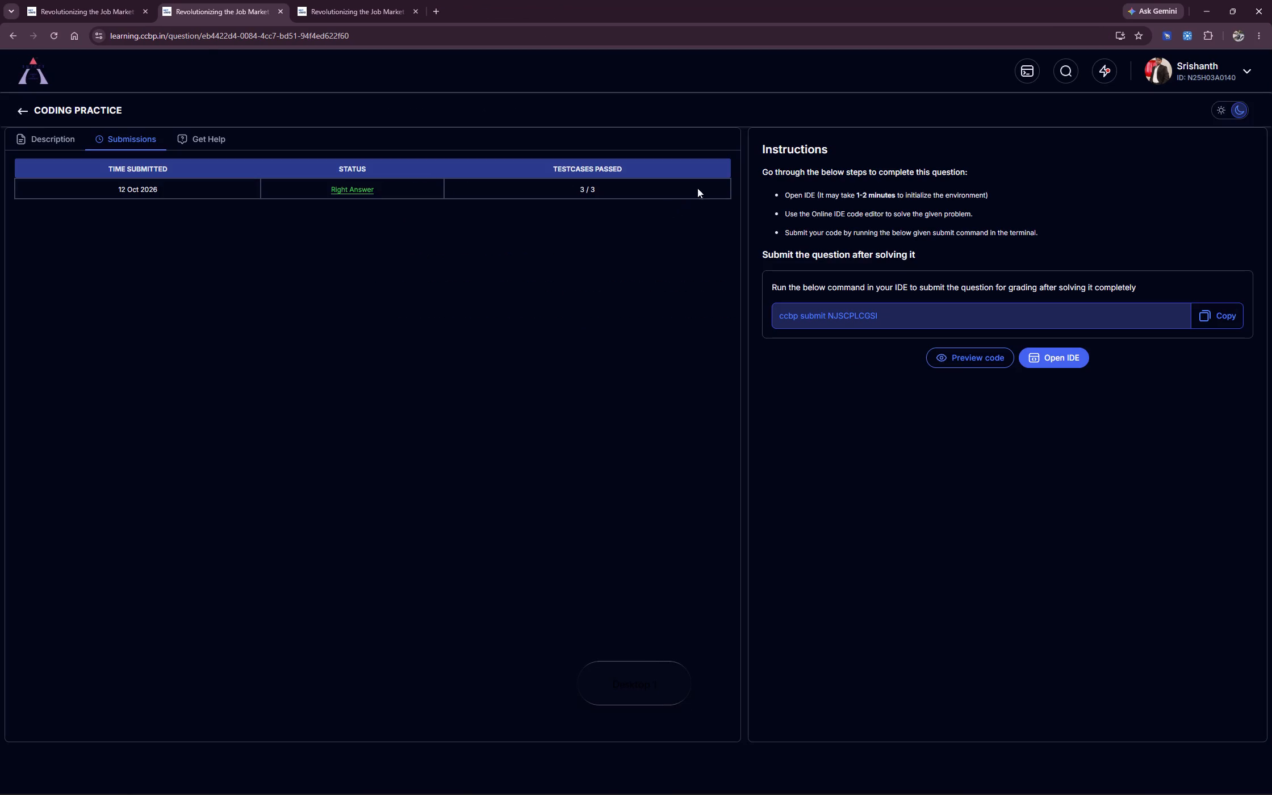
left_click(949, 357)
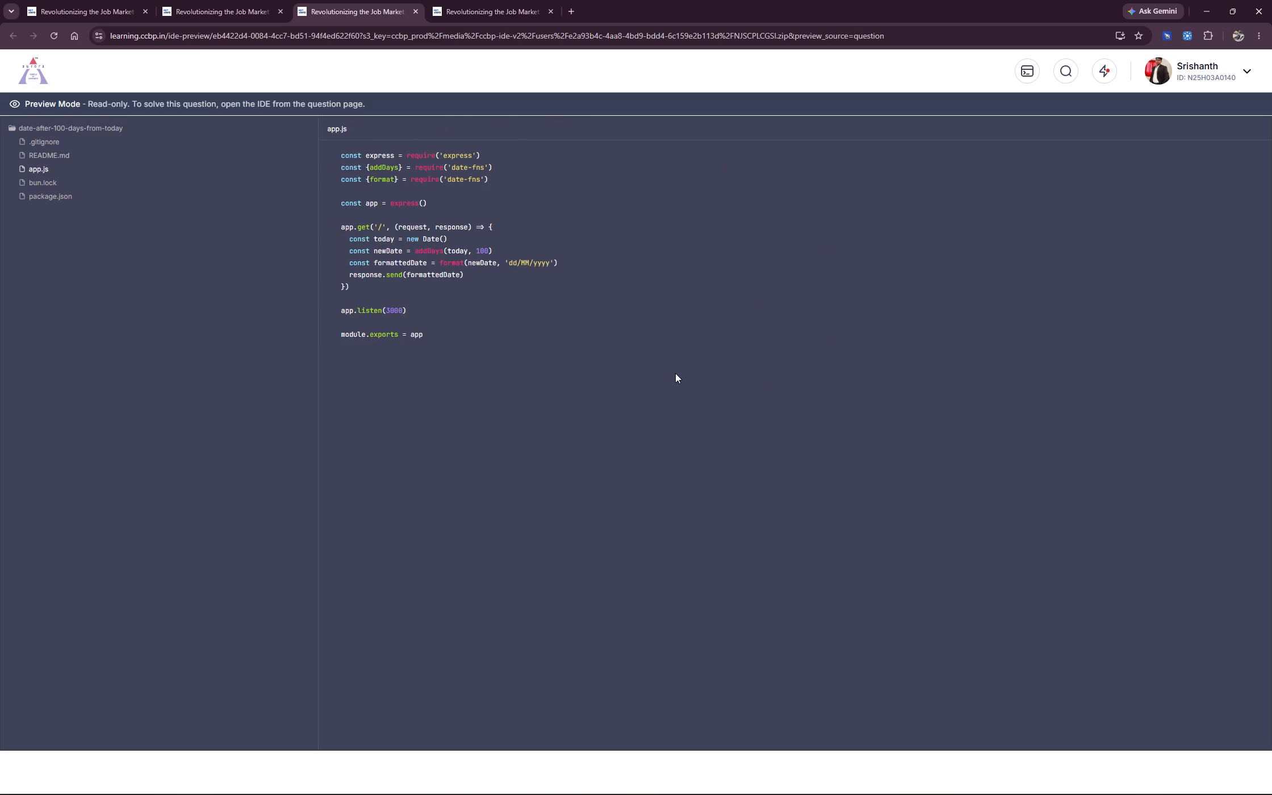
key("Print")
left_click_drag(0, 0, 1271, 794)
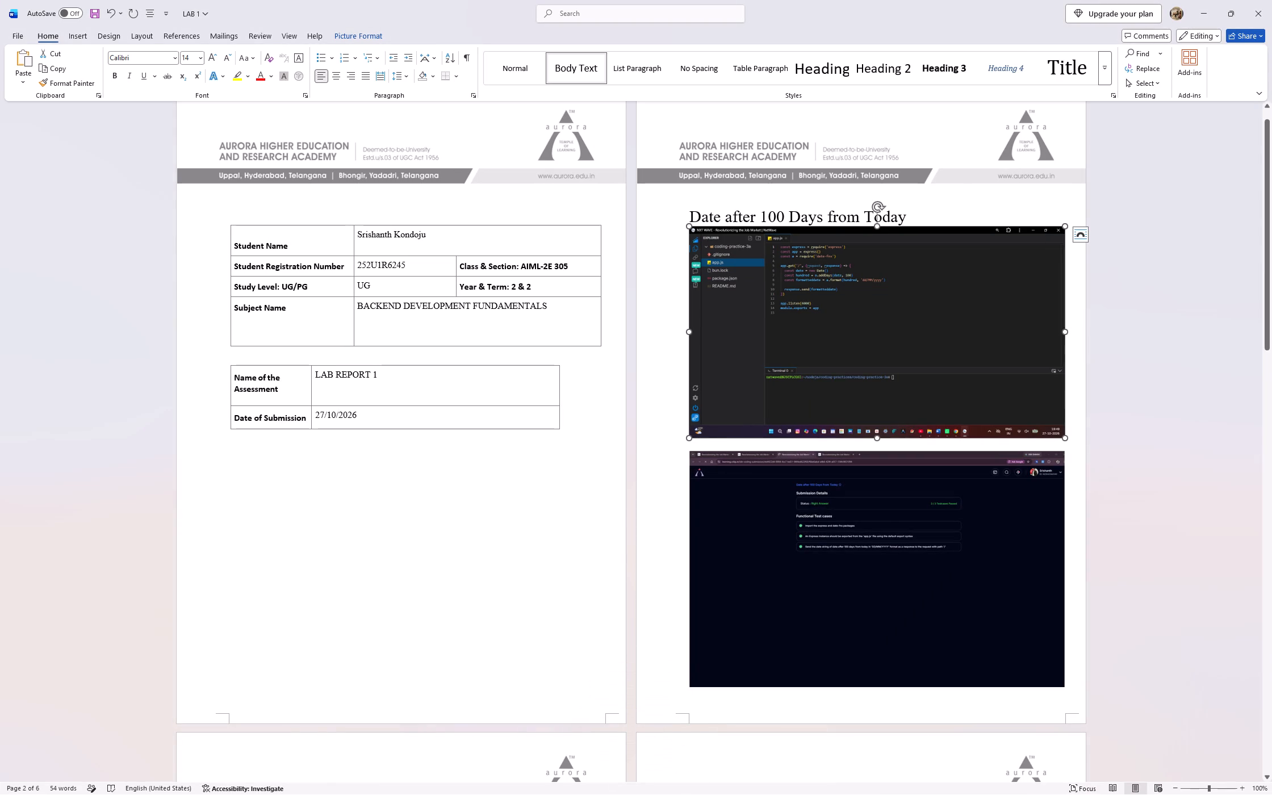
key("Delete")
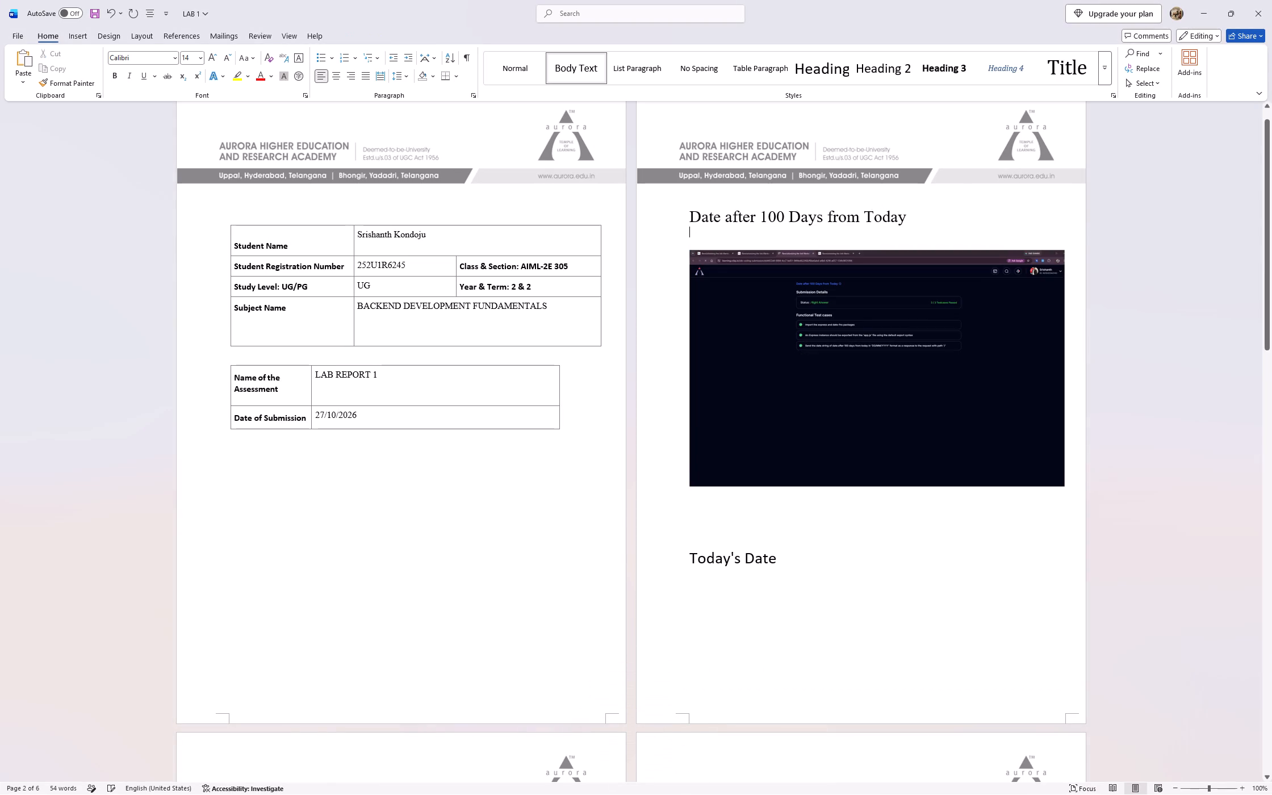
key("ctrl+v")
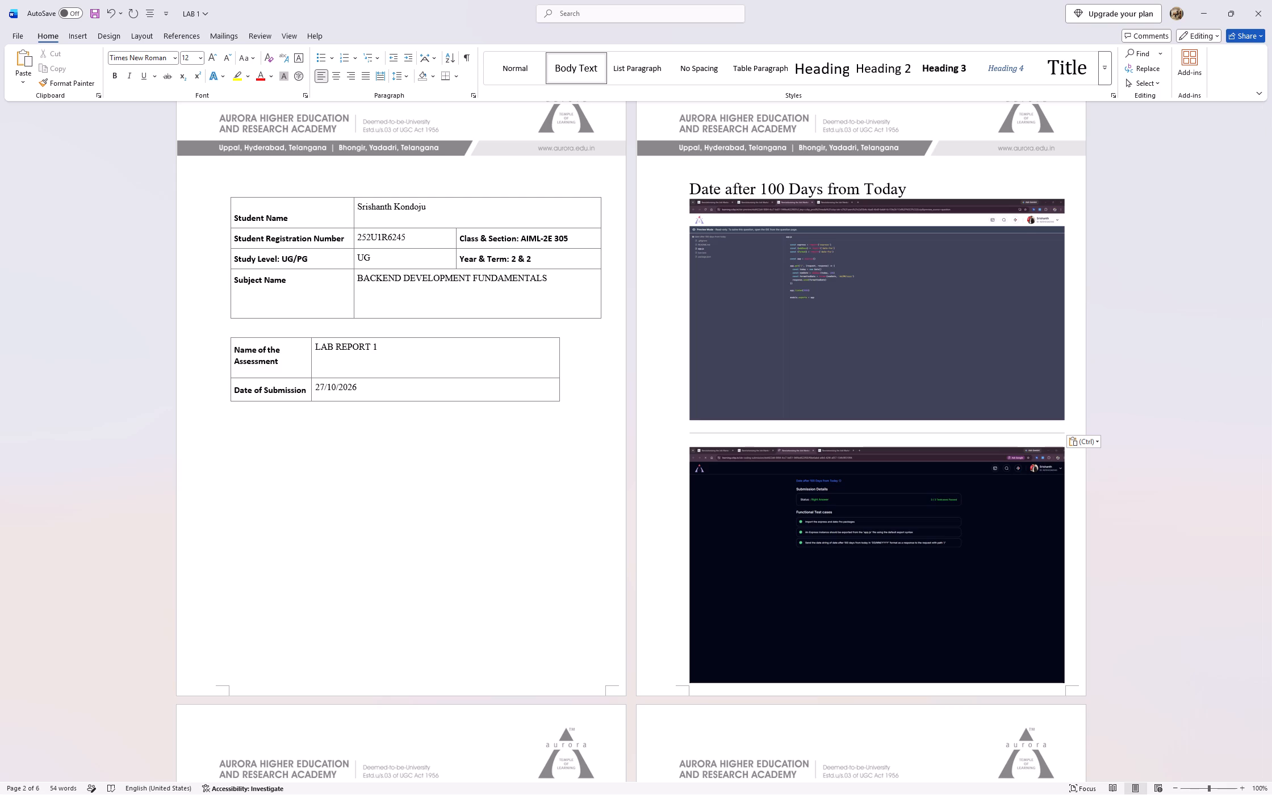
Back in Chrome, open the Right Answer submission of the Today's Date exercise and capture a screenshot of its full page.
scroll(879, 359, "down", 2)
scroll(774, 454, "down", 1)
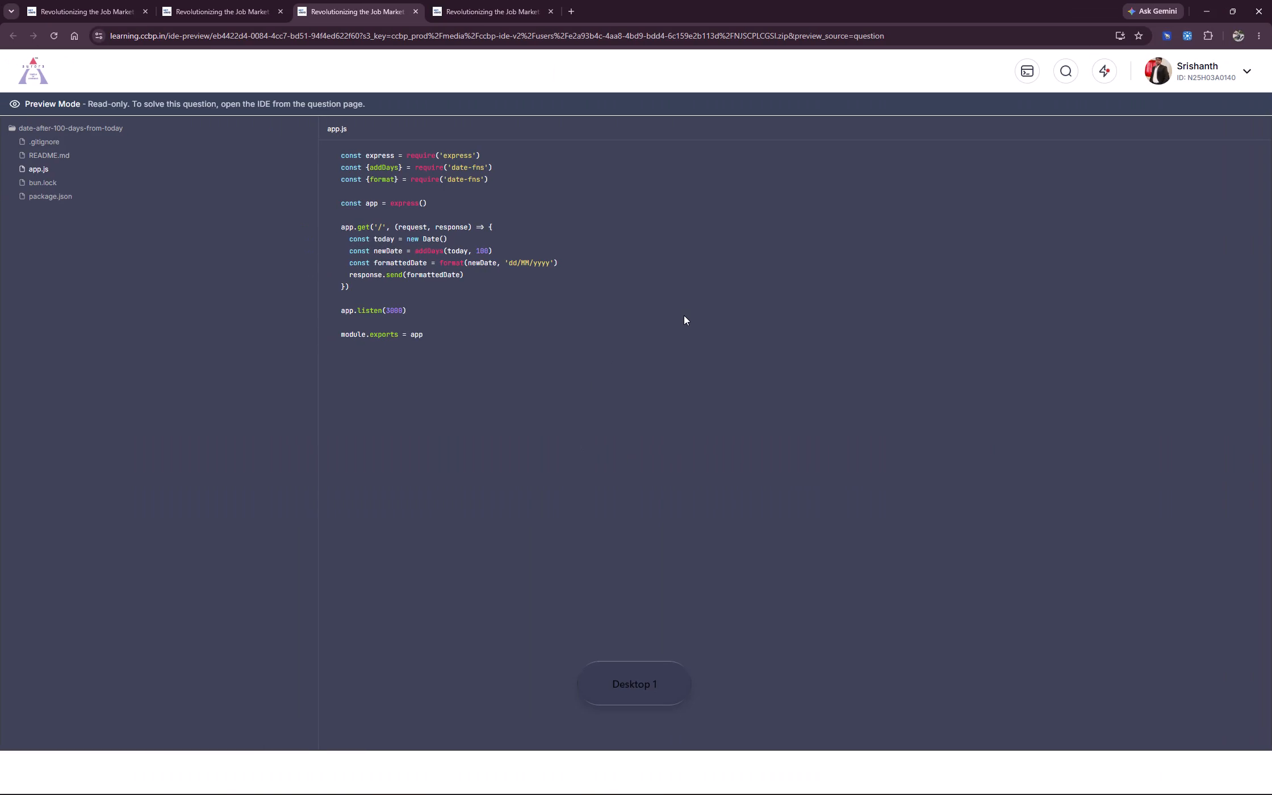
key("ctrl+w")
key("XF86Back")
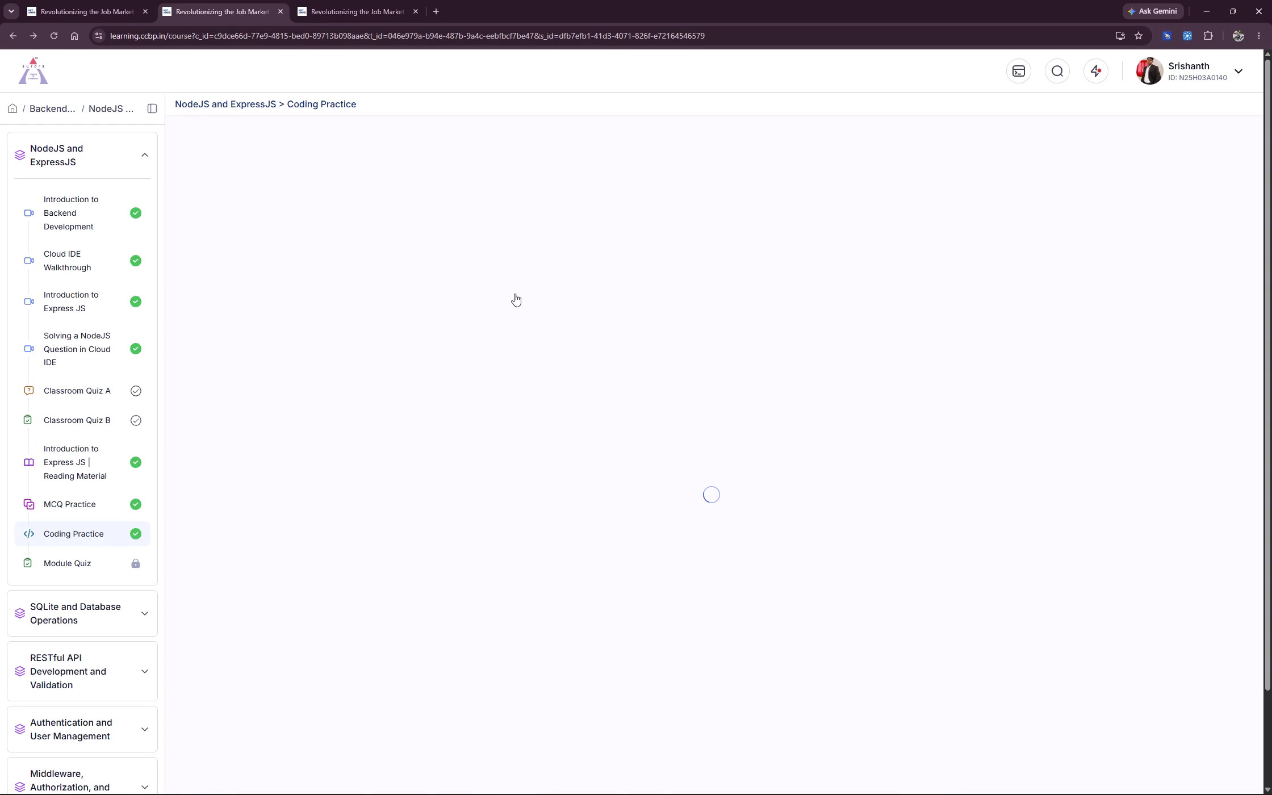
left_click(489, 257, "ctrl")
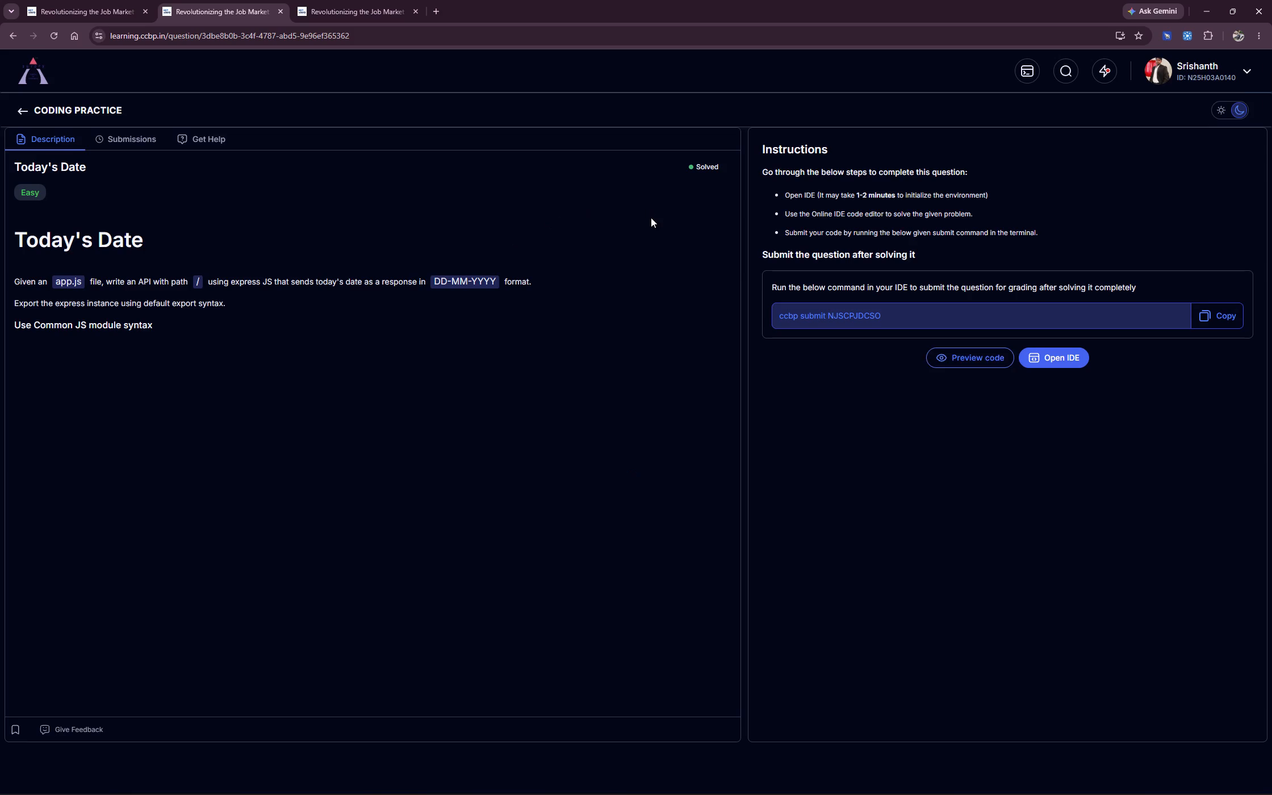
key("XF86Back")
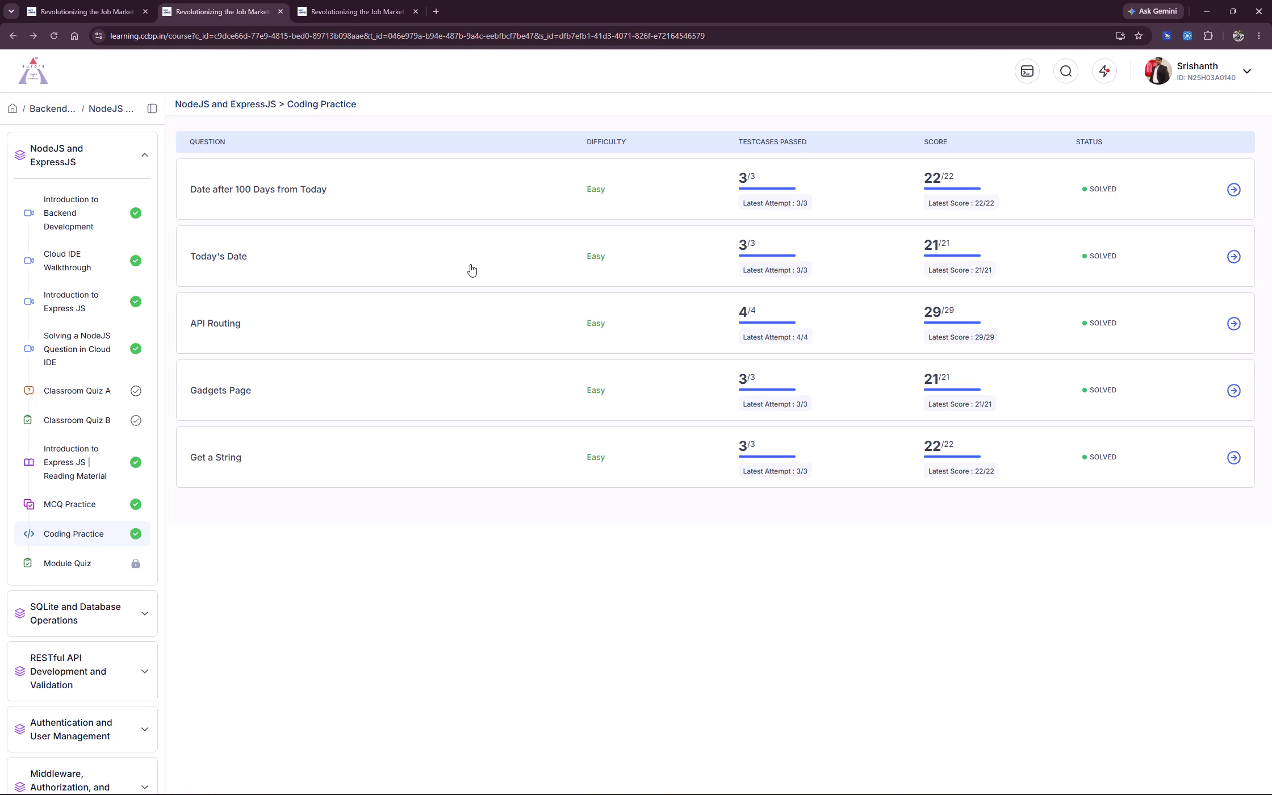
left_click(470, 264, "ctrl")
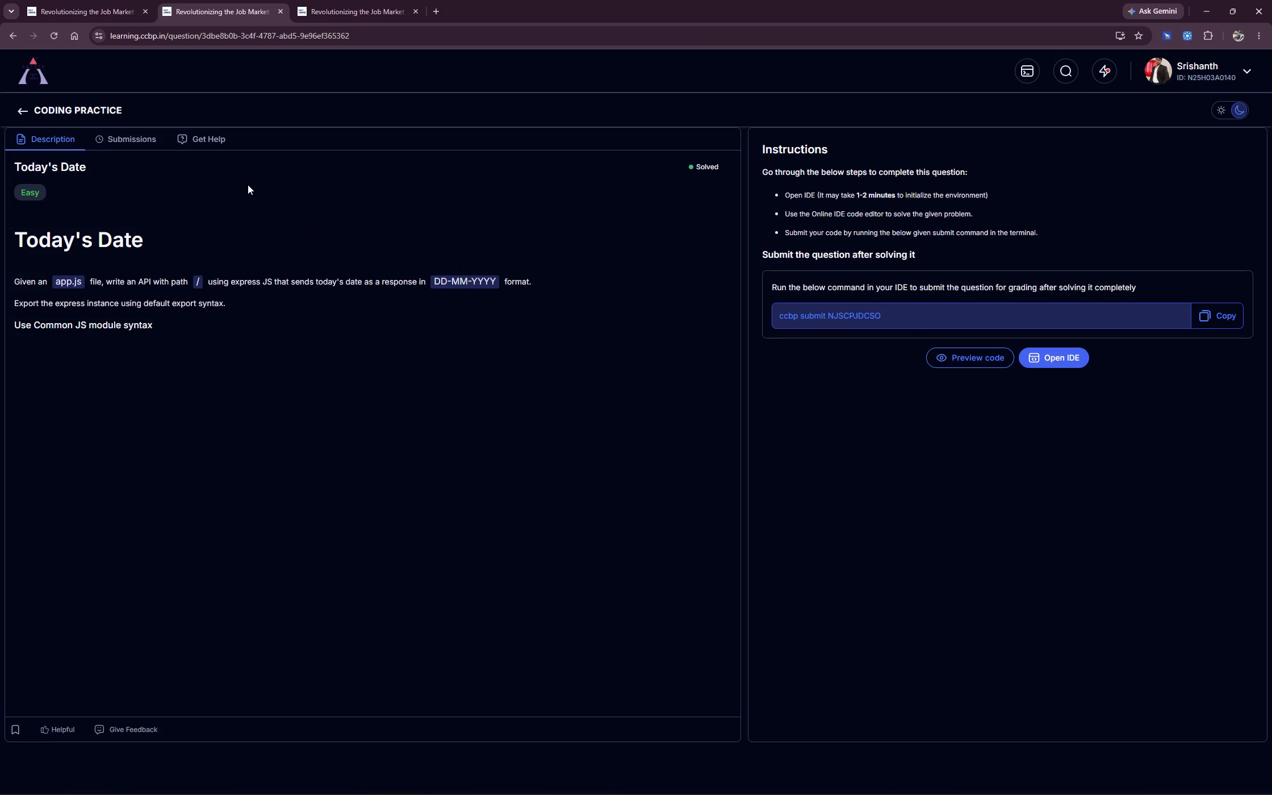
left_click(136, 136)
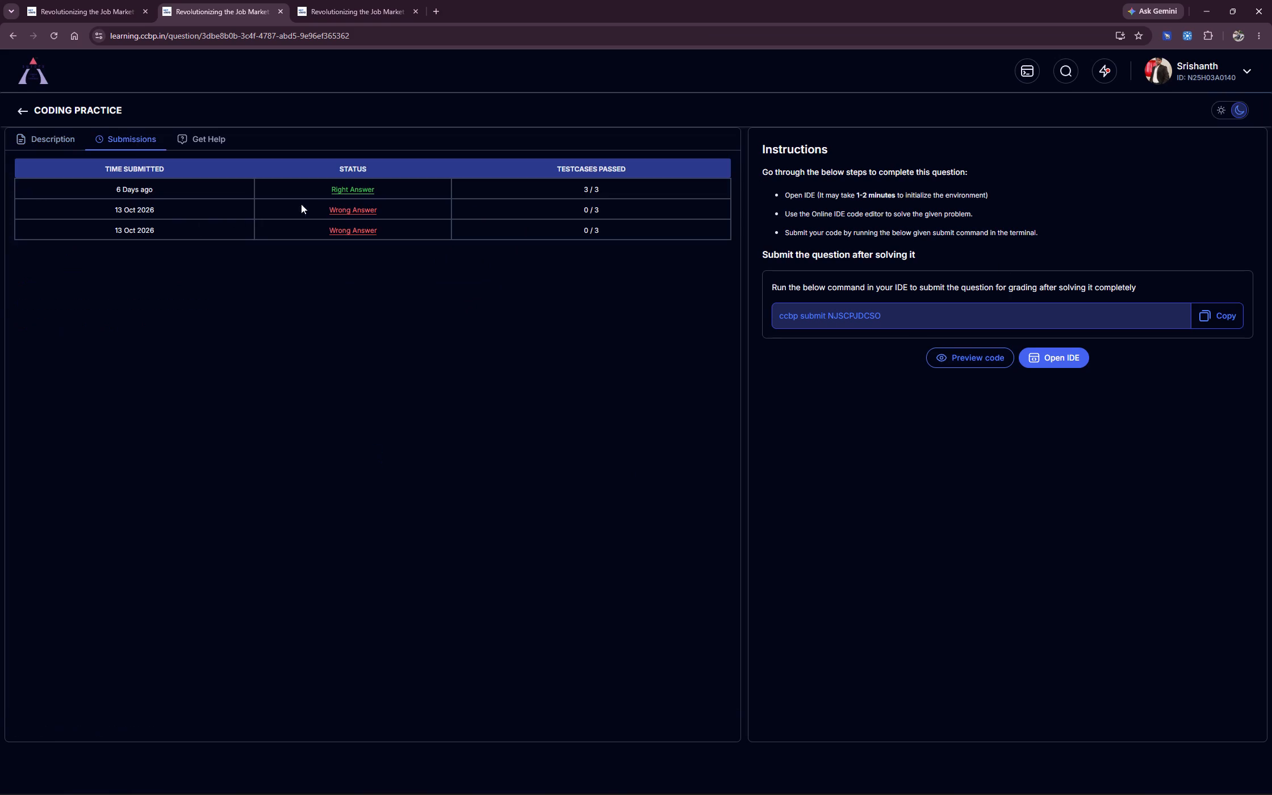
left_click(358, 189)
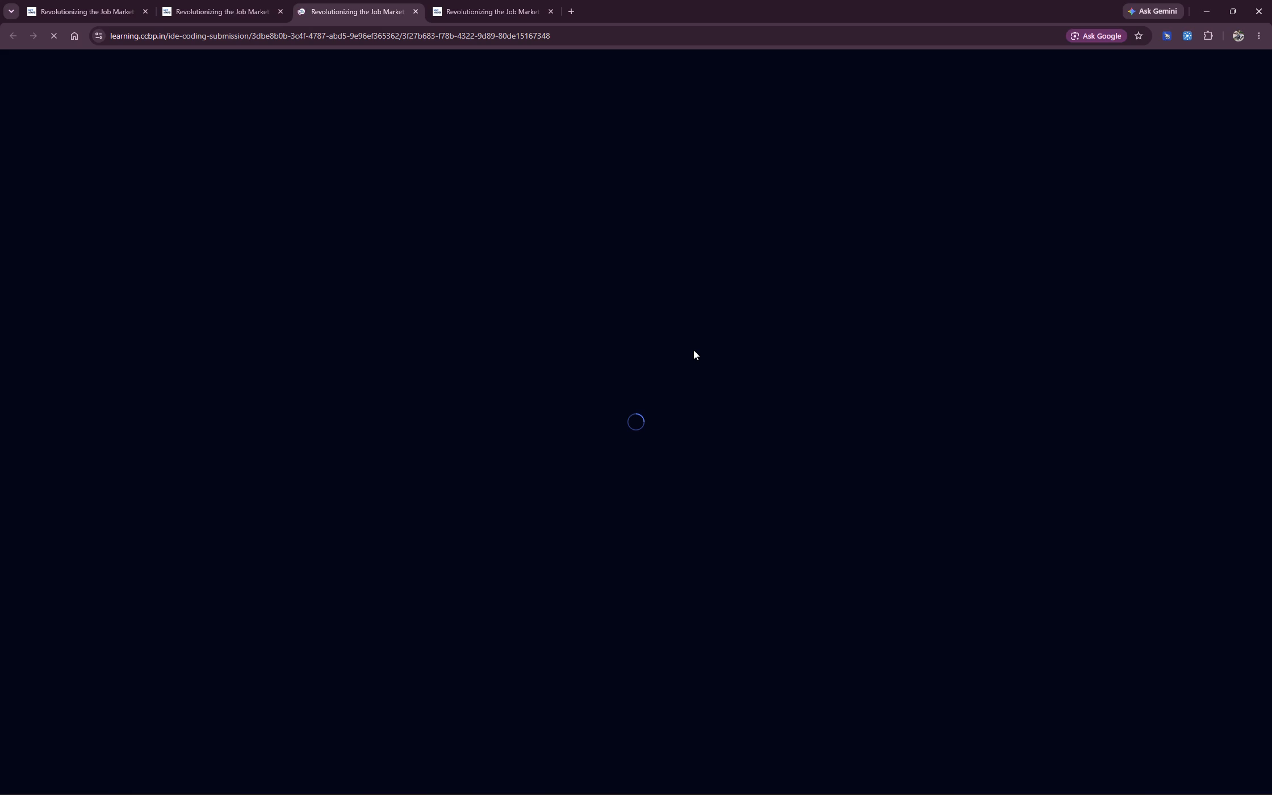
key("Print")
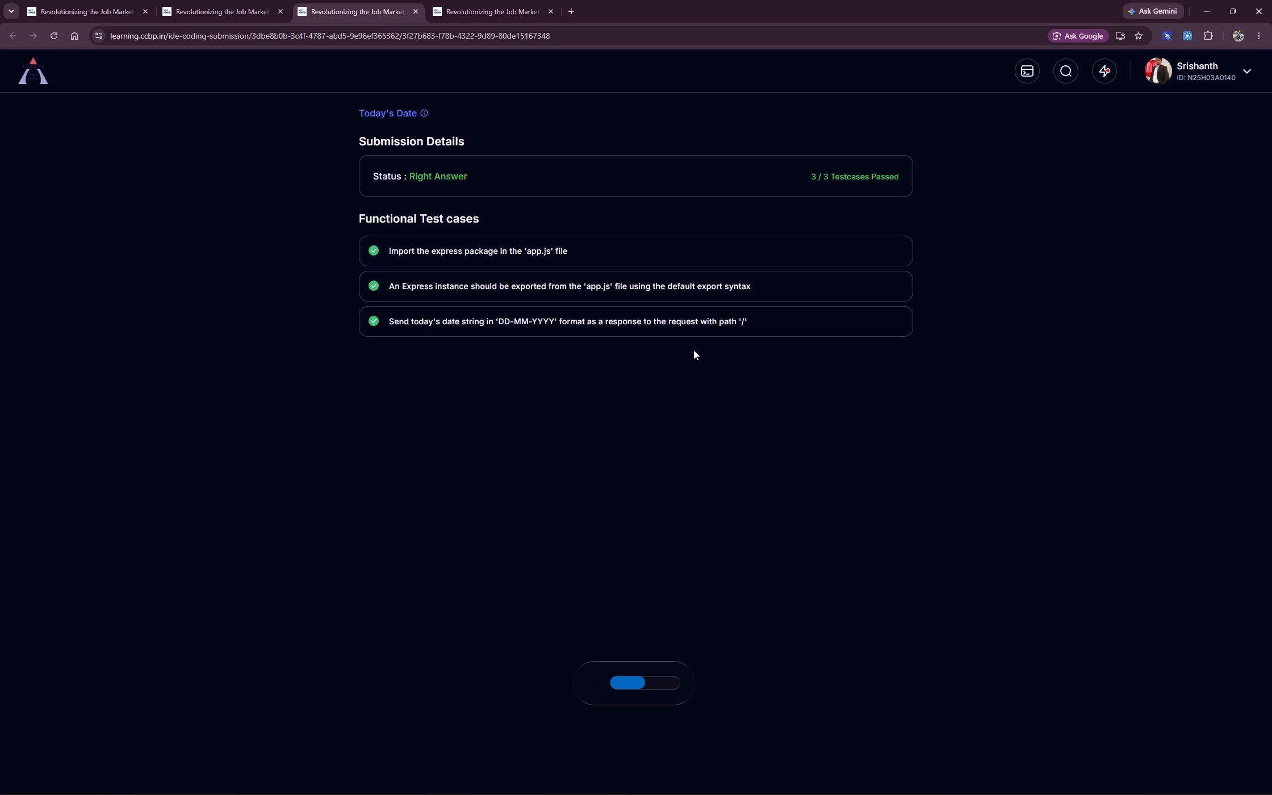
key("Escape")
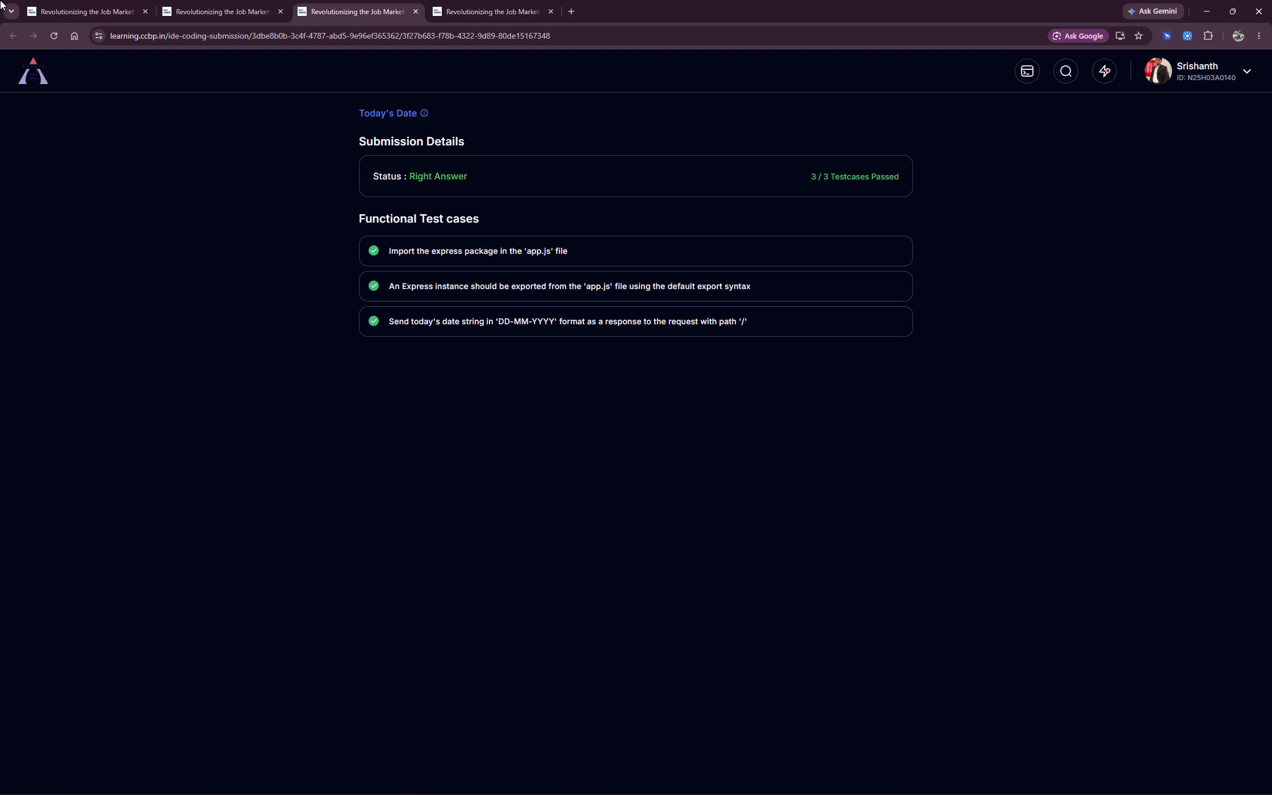
key("Print")
left_click_drag(0, 0, 1165, 794)
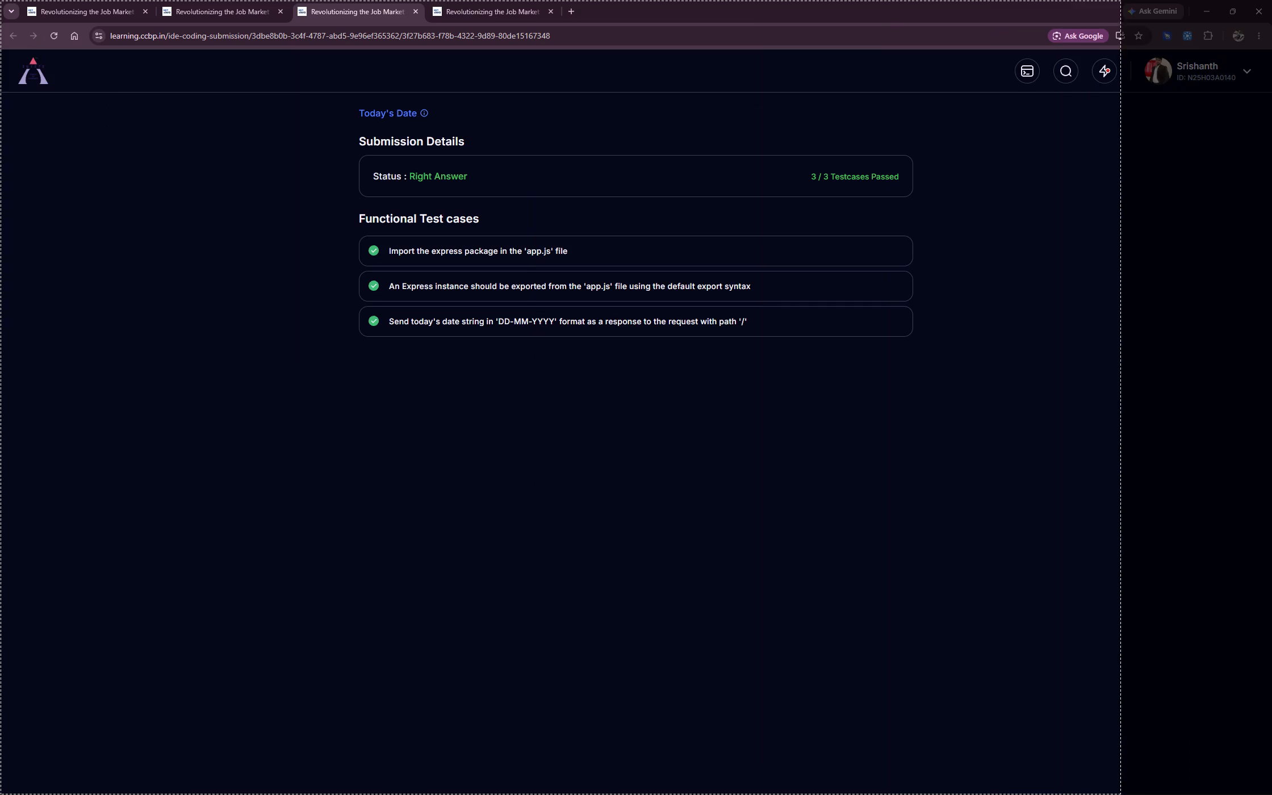
left_click_drag(1165, 794, 1271, 794)
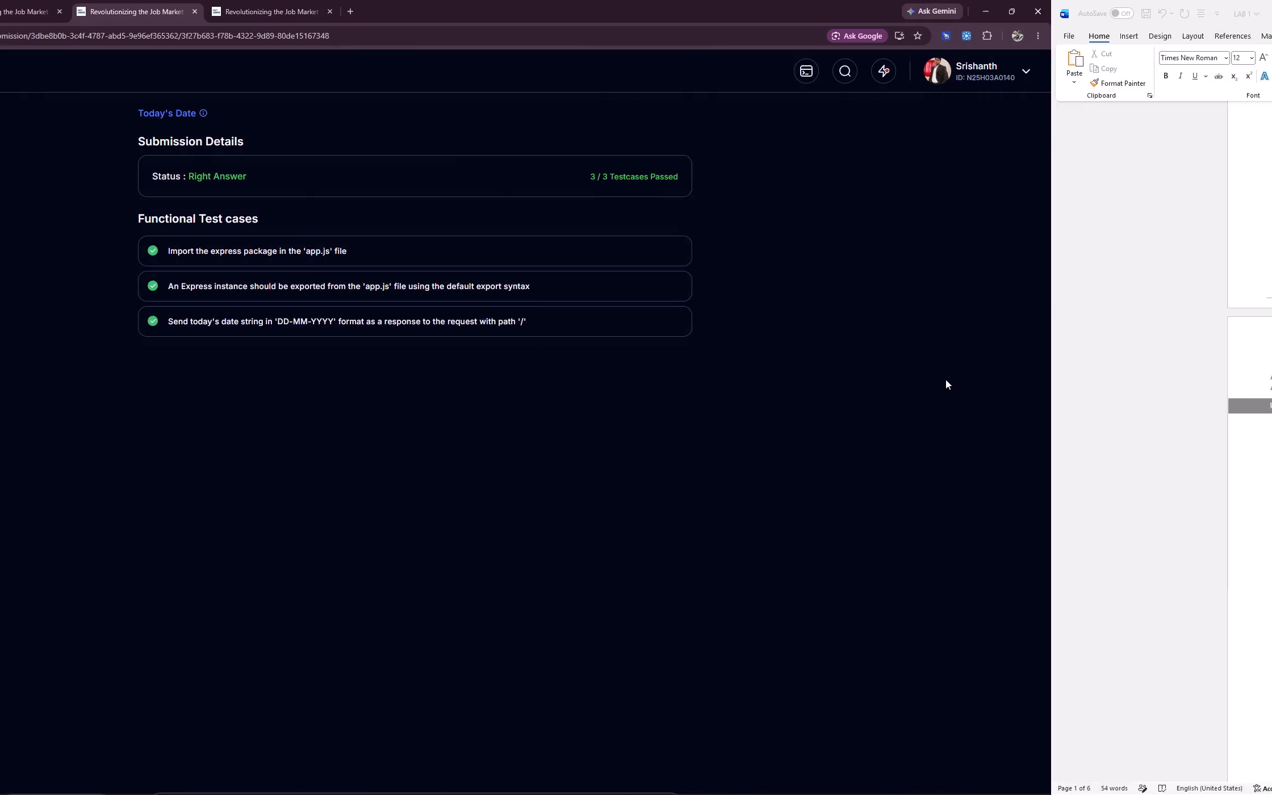
In the Word report, replace the old submission result image under Today's Date with the captured screenshot.
scroll(1047, 486, "down", 1)
left_click(528, 650)
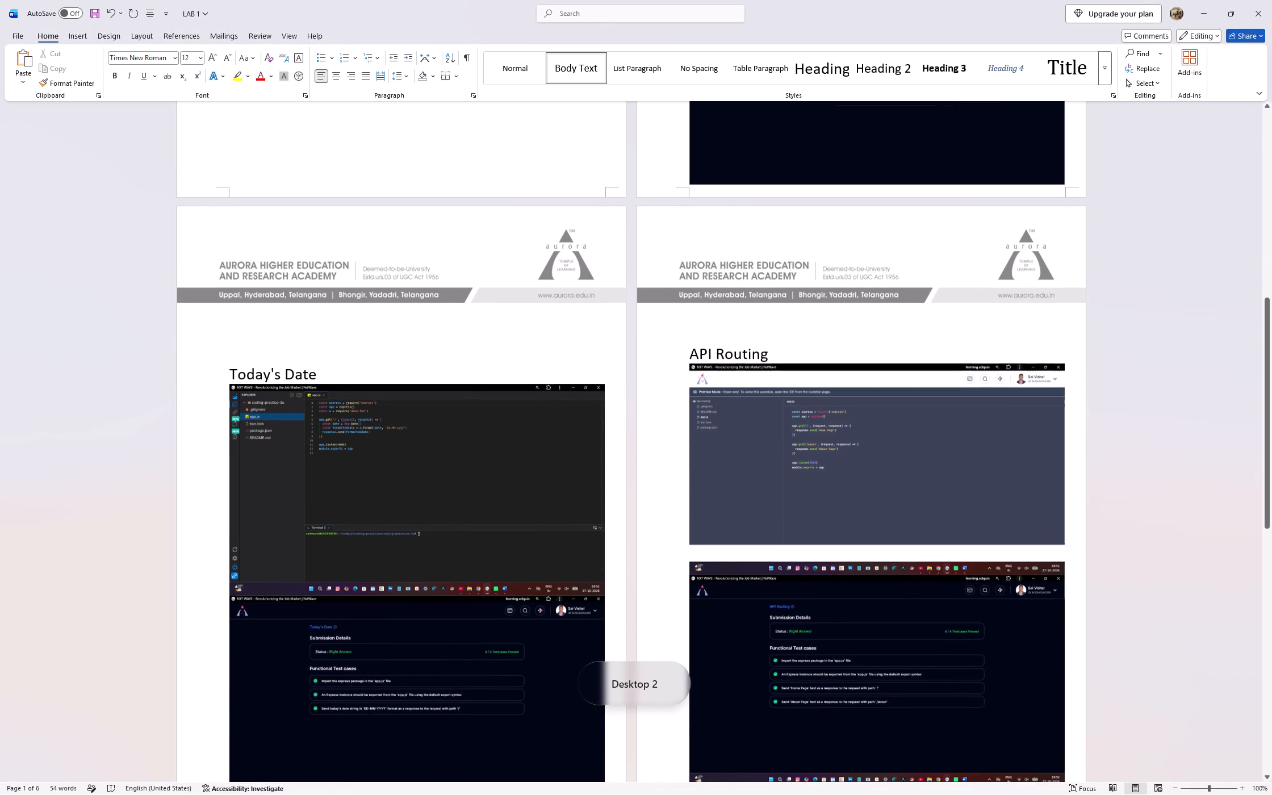
scroll(528, 650, "right", 1)
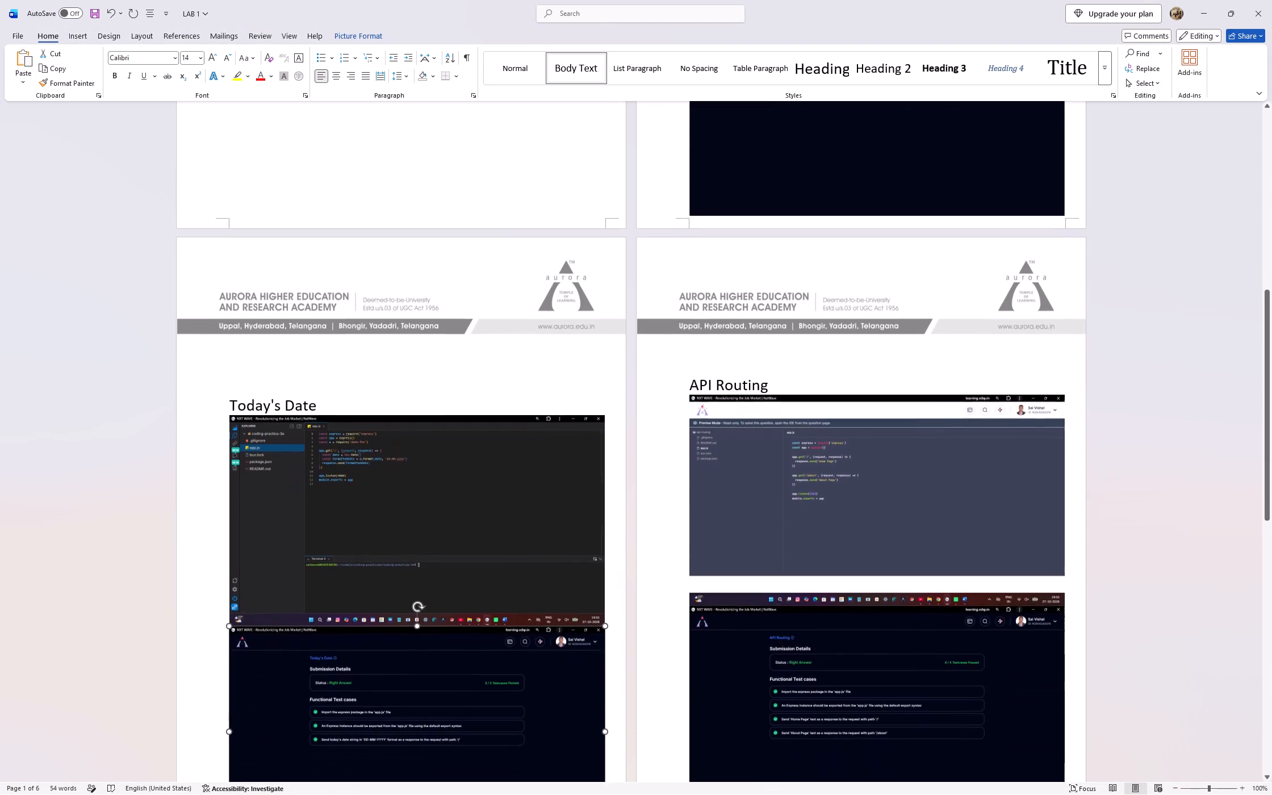
scroll(528, 650, "right", 1)
key("Delete")
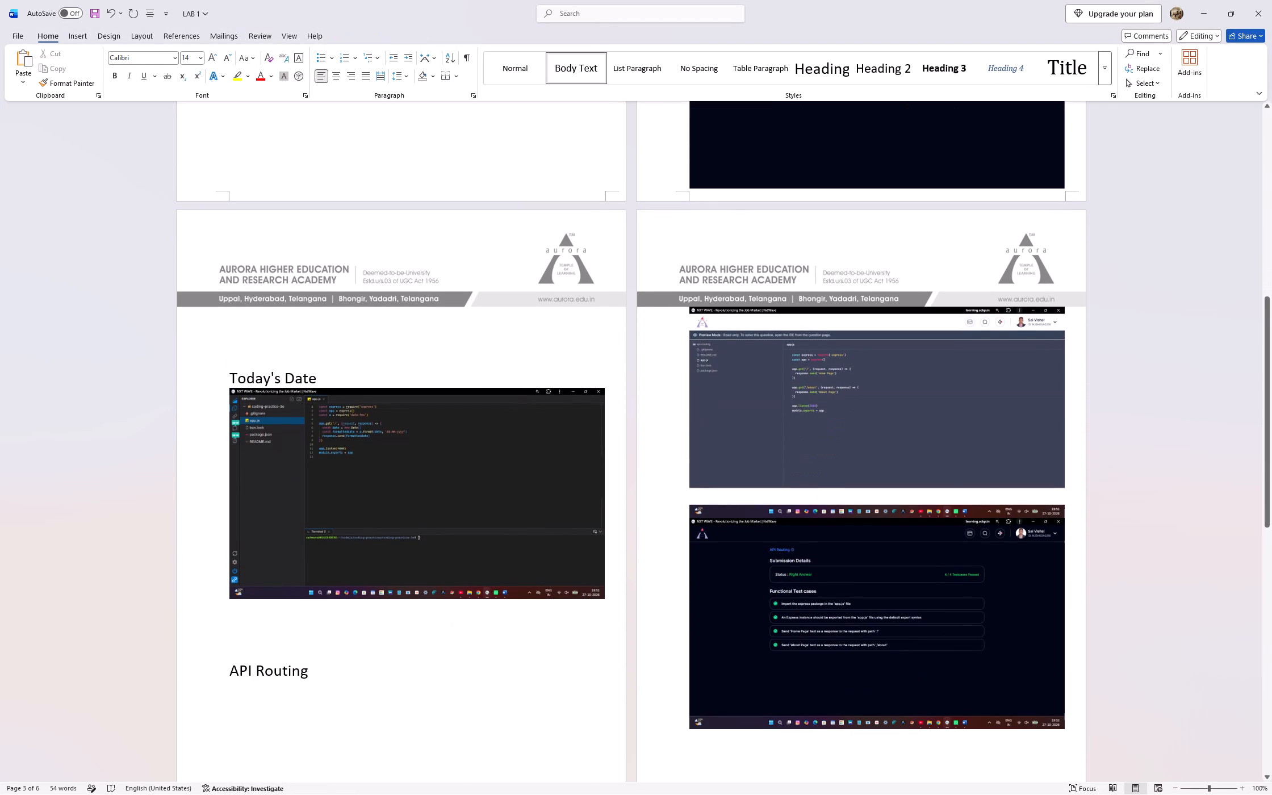
key("ctrl+v")
Delete the old code image under Today's Date in the Word report and open that exercise's code preview in Chrome.
left_click(450, 452)
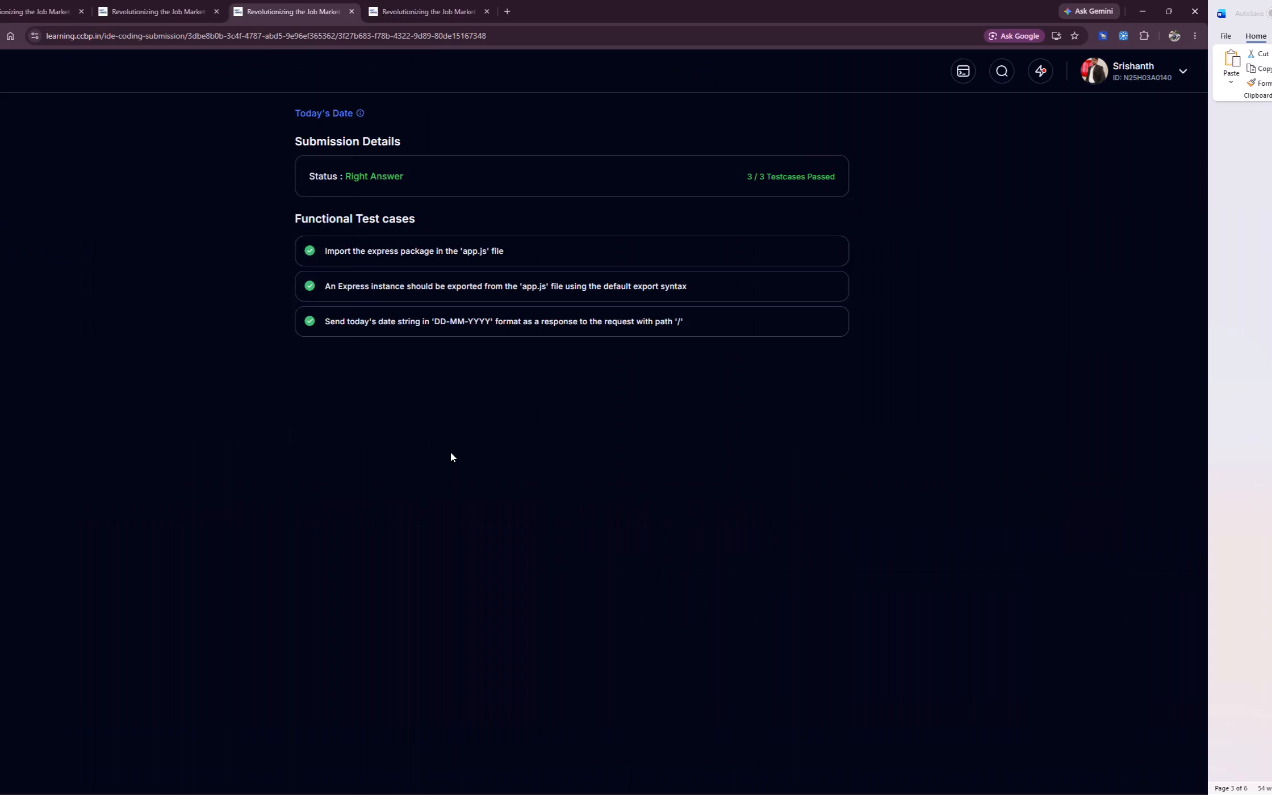
key("ctrl+w")
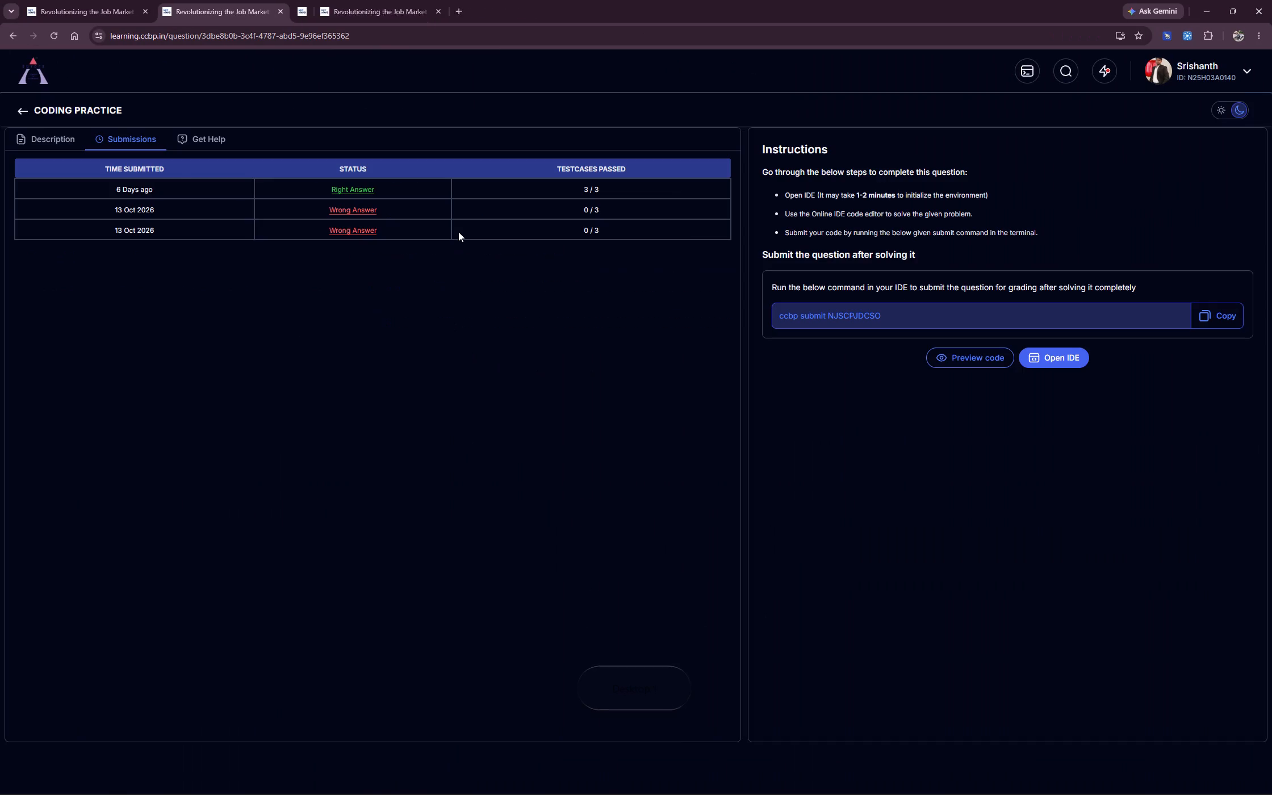
left_click(972, 357)
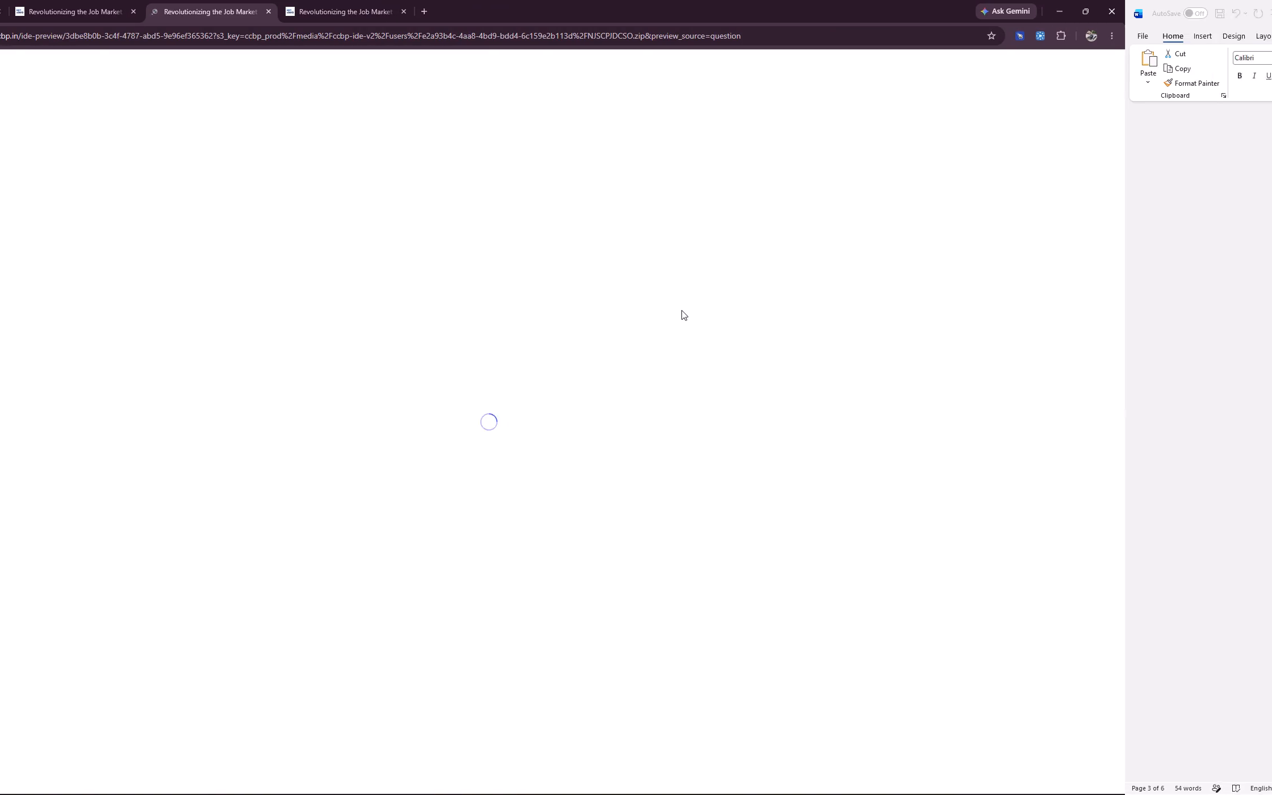
key("Delete")
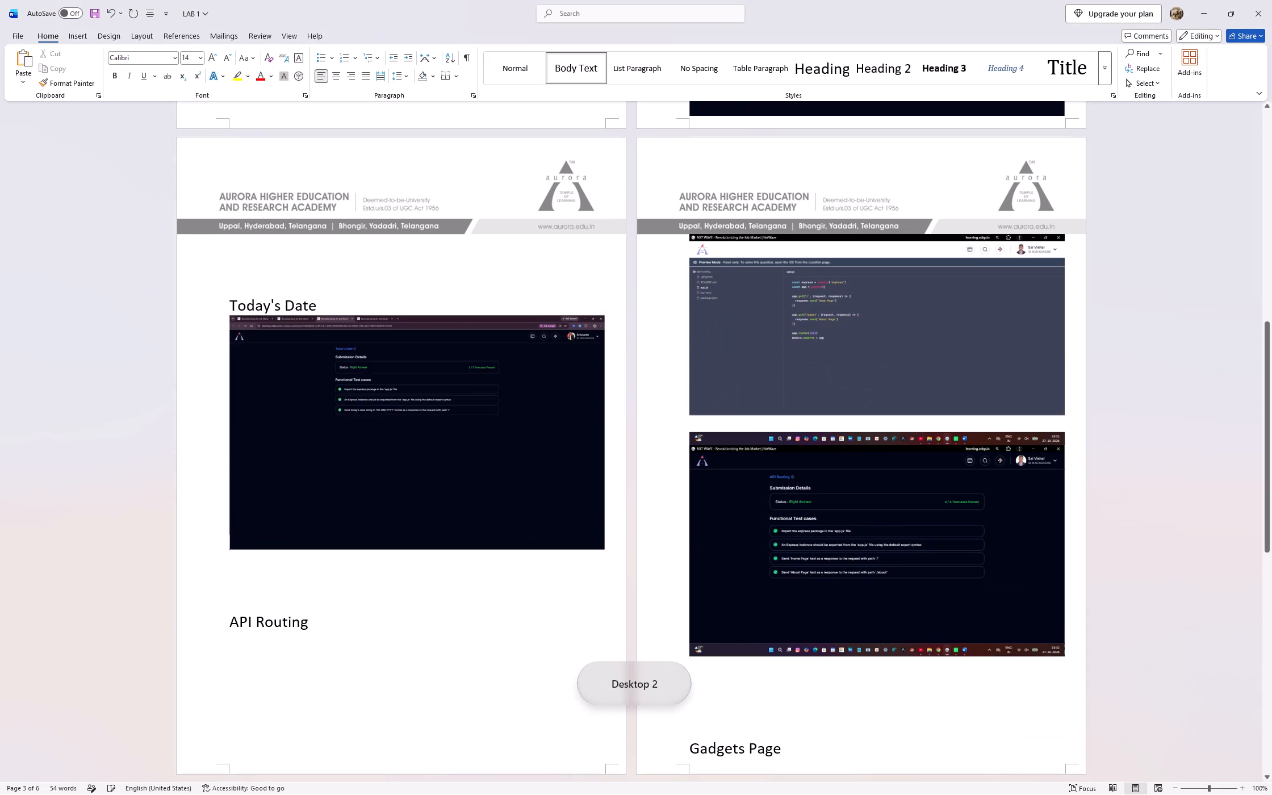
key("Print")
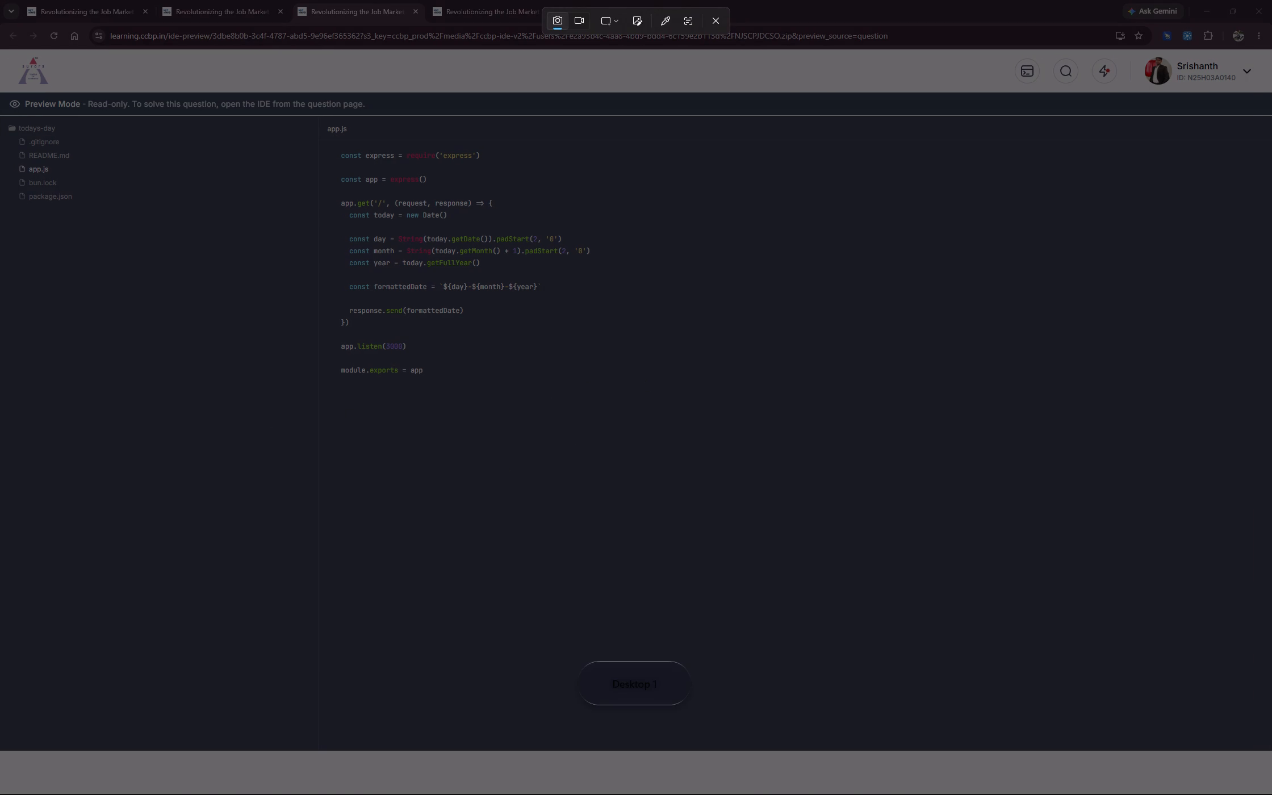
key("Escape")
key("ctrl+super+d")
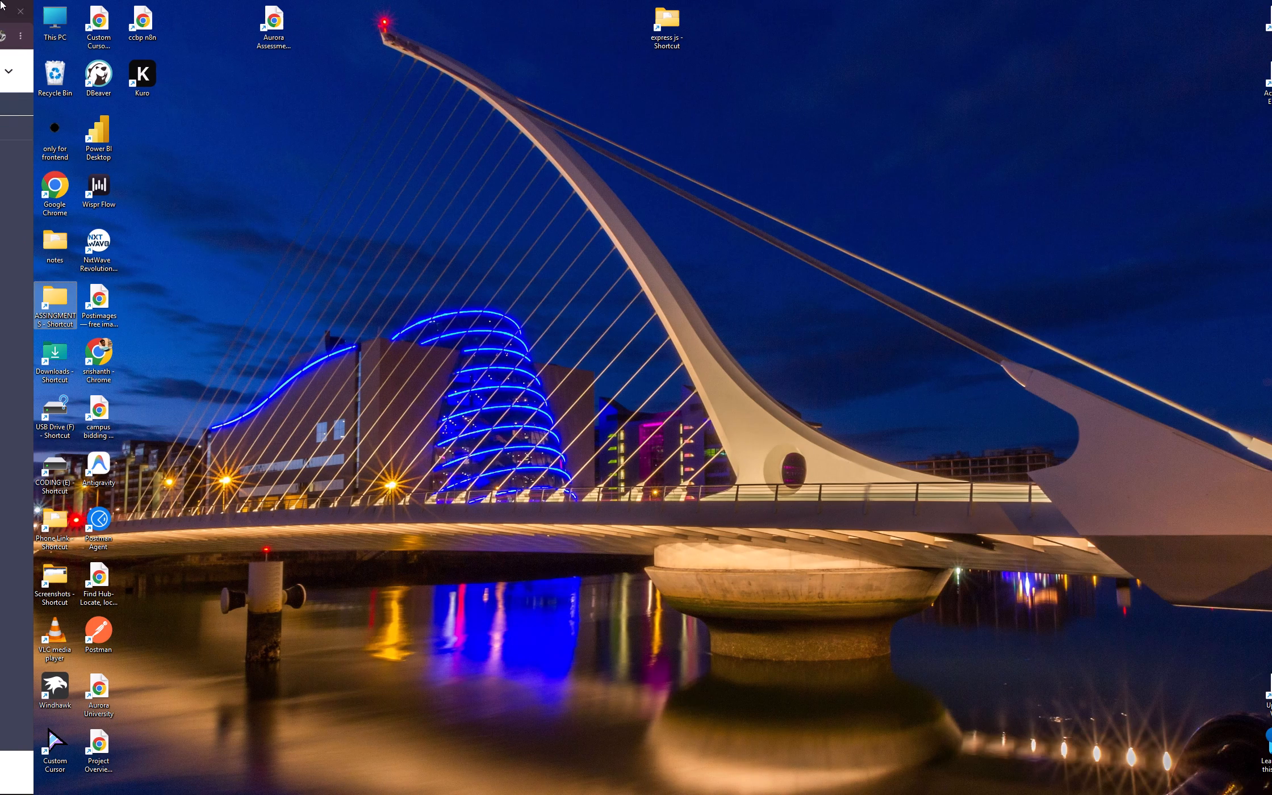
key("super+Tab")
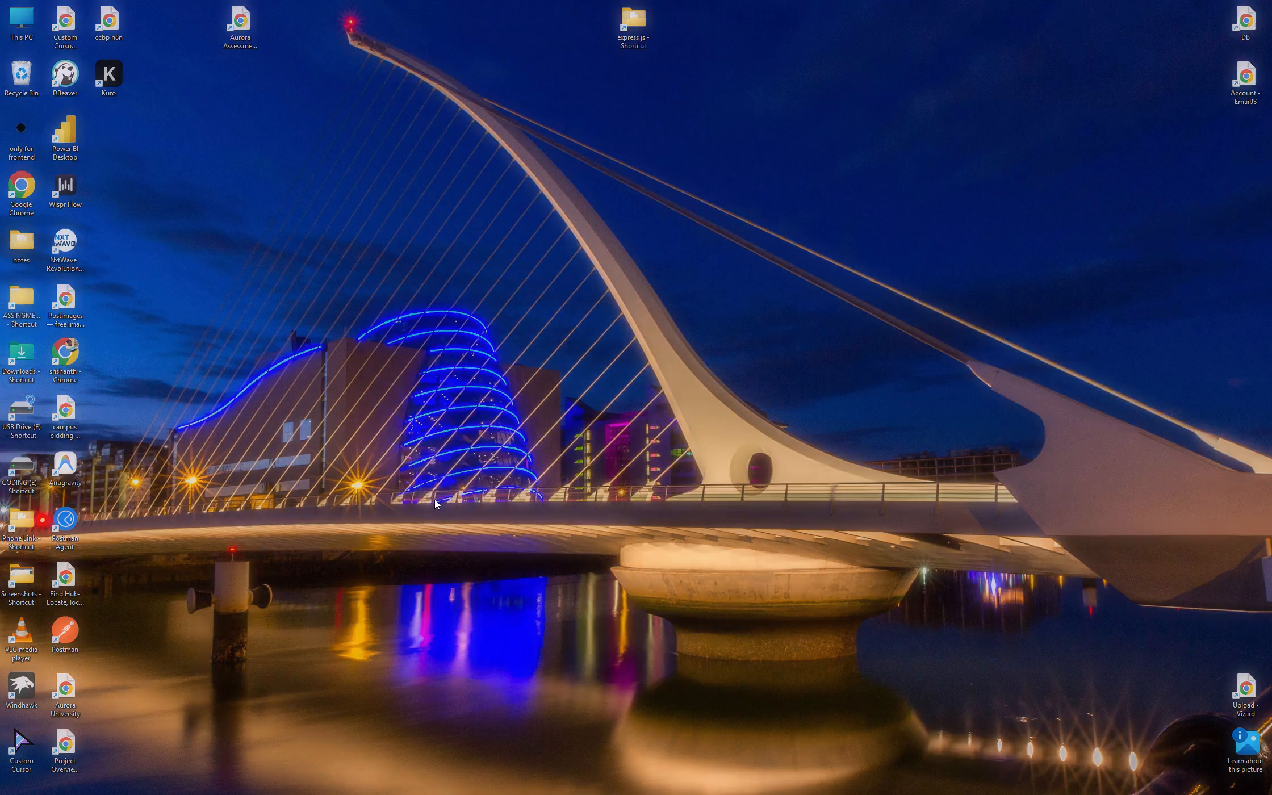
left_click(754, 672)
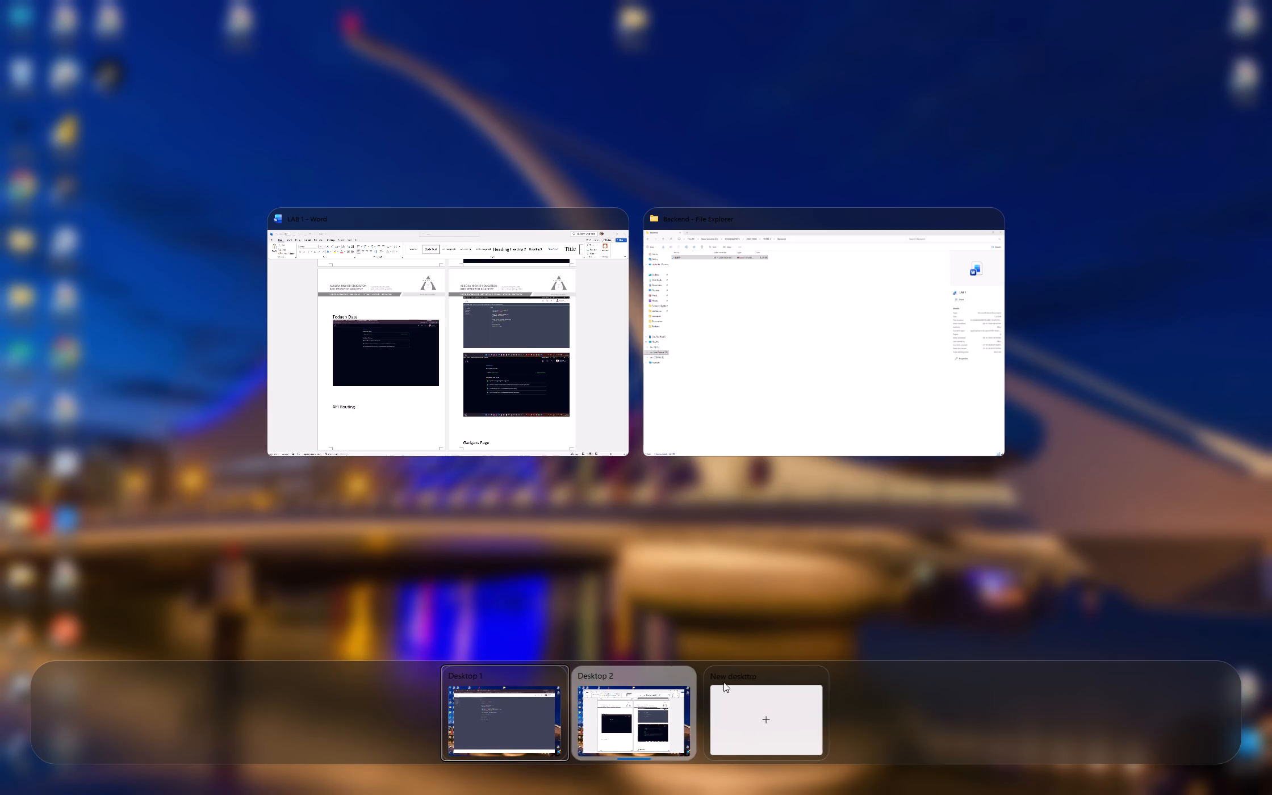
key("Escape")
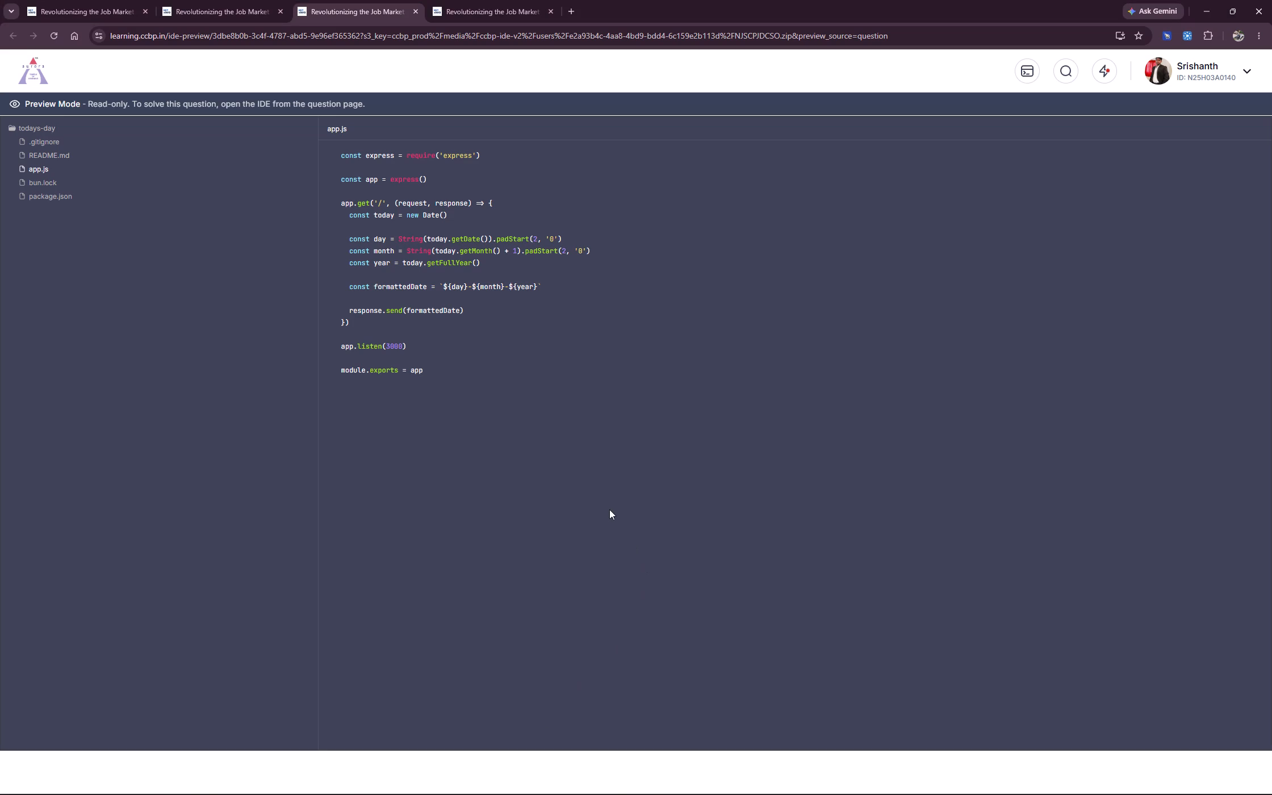
Capture the full page of the Today's Date app.js preview and insert it directly under that heading in the Word report.
key("Print")
left_click_drag(0, 0, 1271, 794)
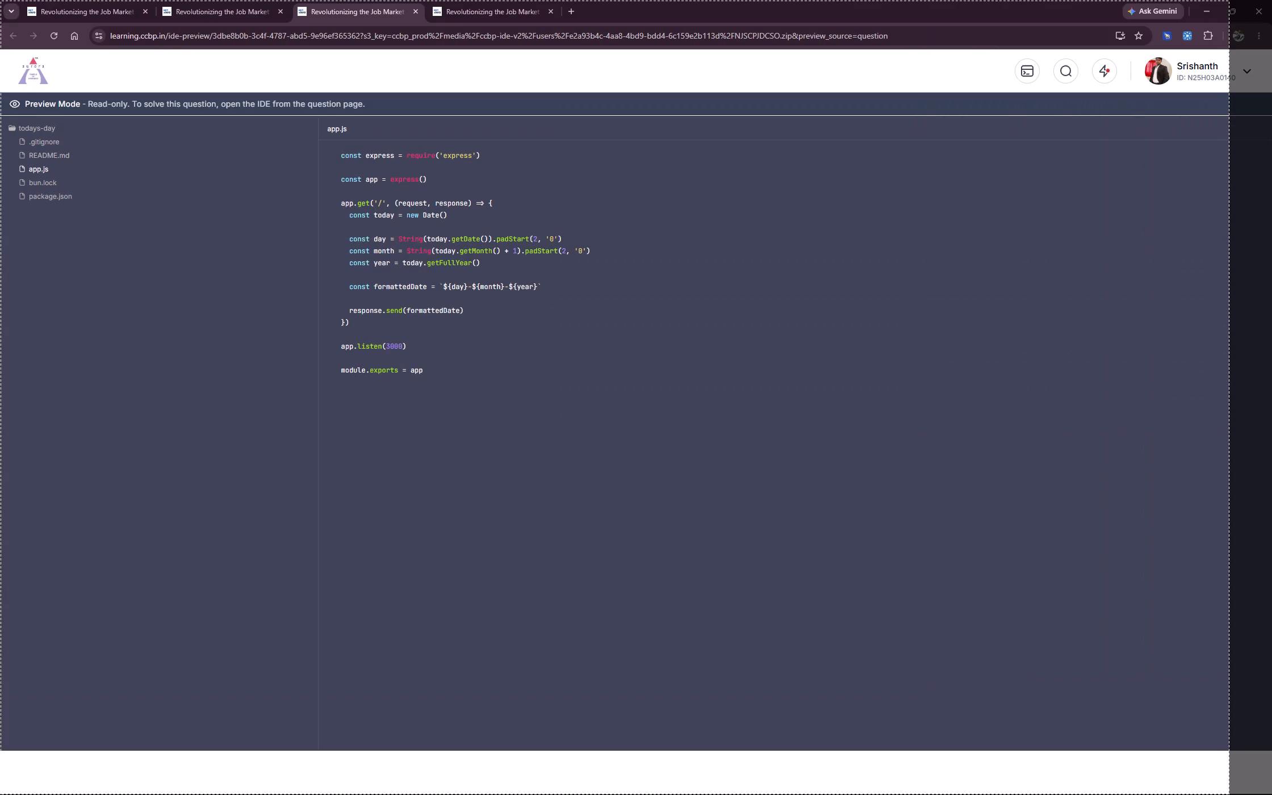
left_click_drag(1271, 794, 1270, 794)
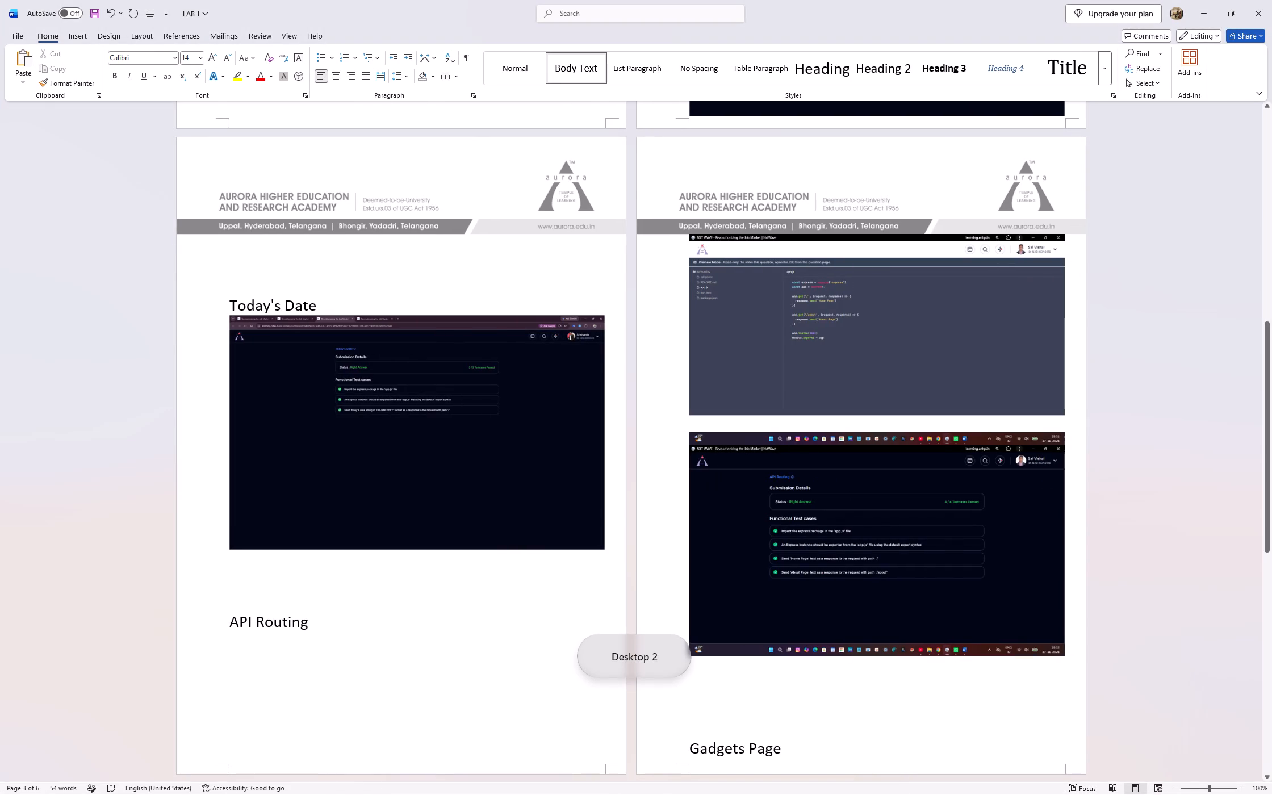
key("ctrl+v")
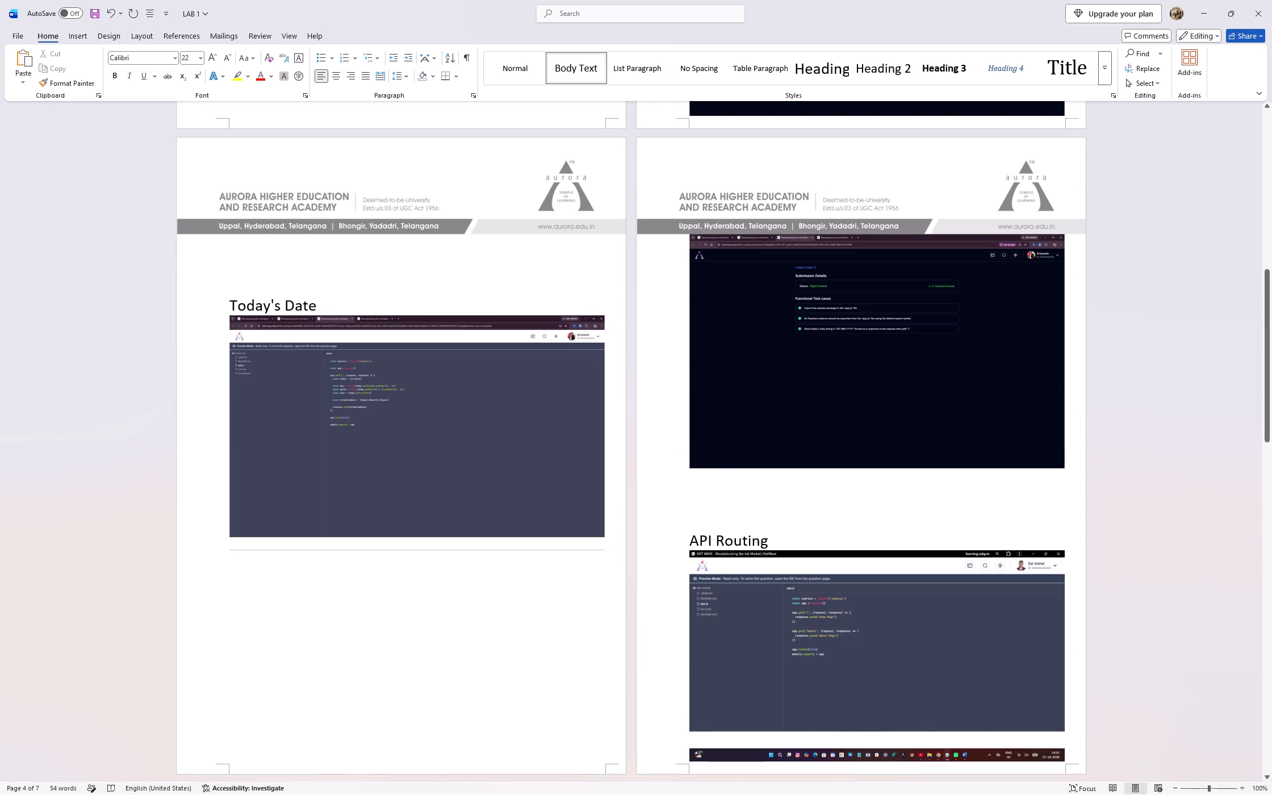
key("ctrl+z")
left_click(429, 355)
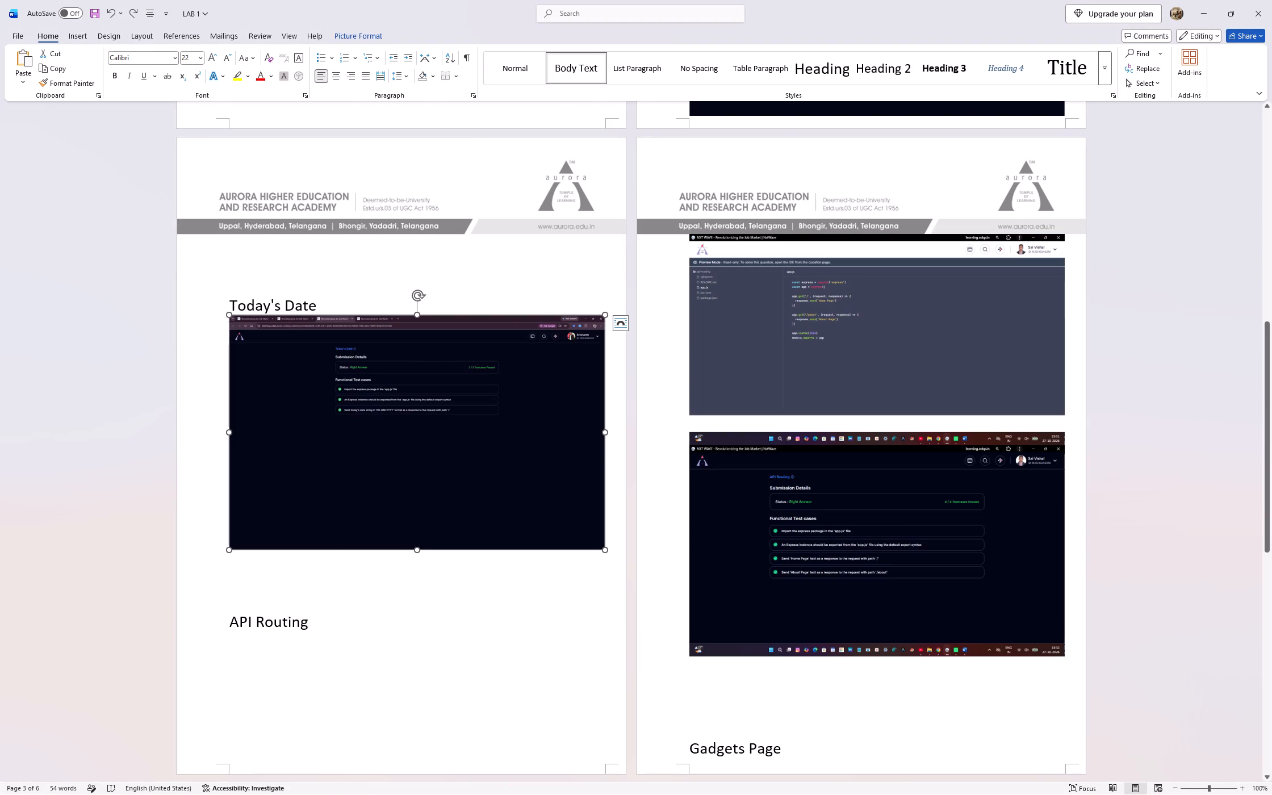
key("Left")
key("Up")
key("Up")
left_click(355, 306)
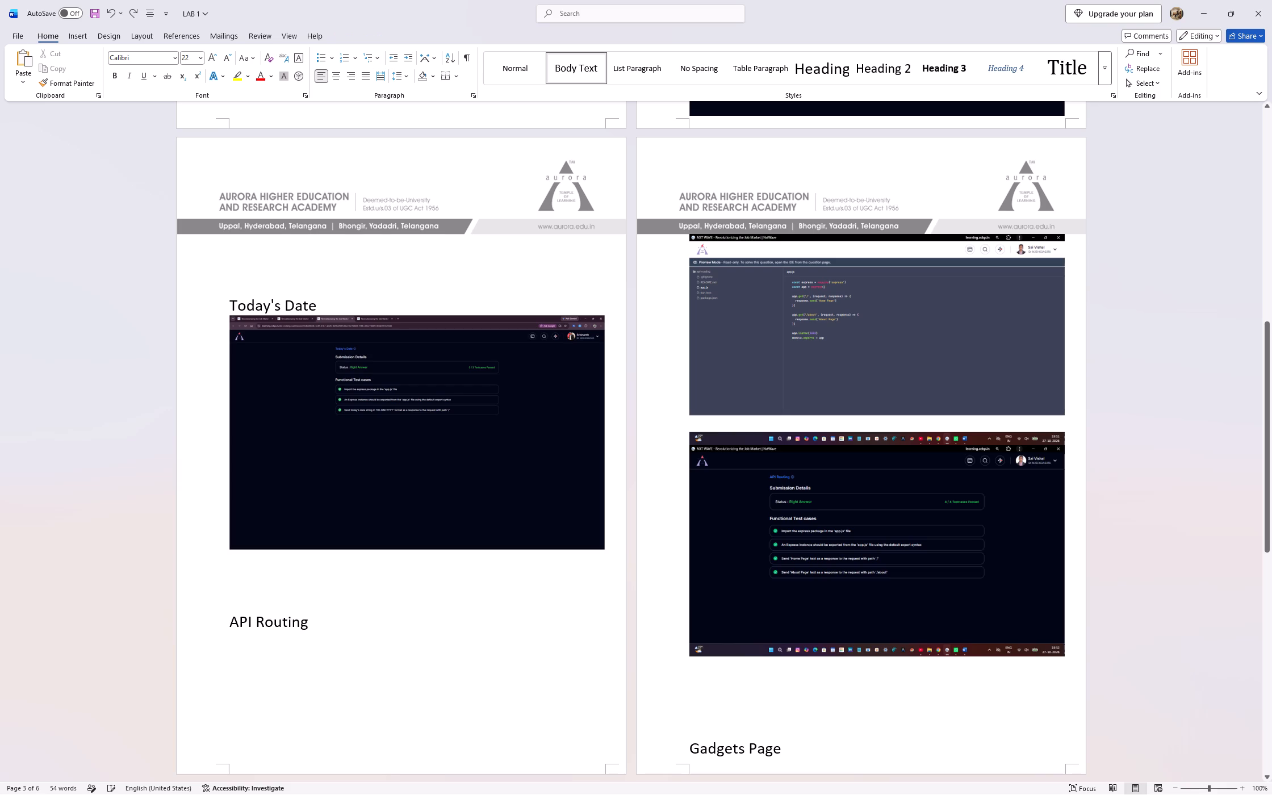
key("ctrl+v")
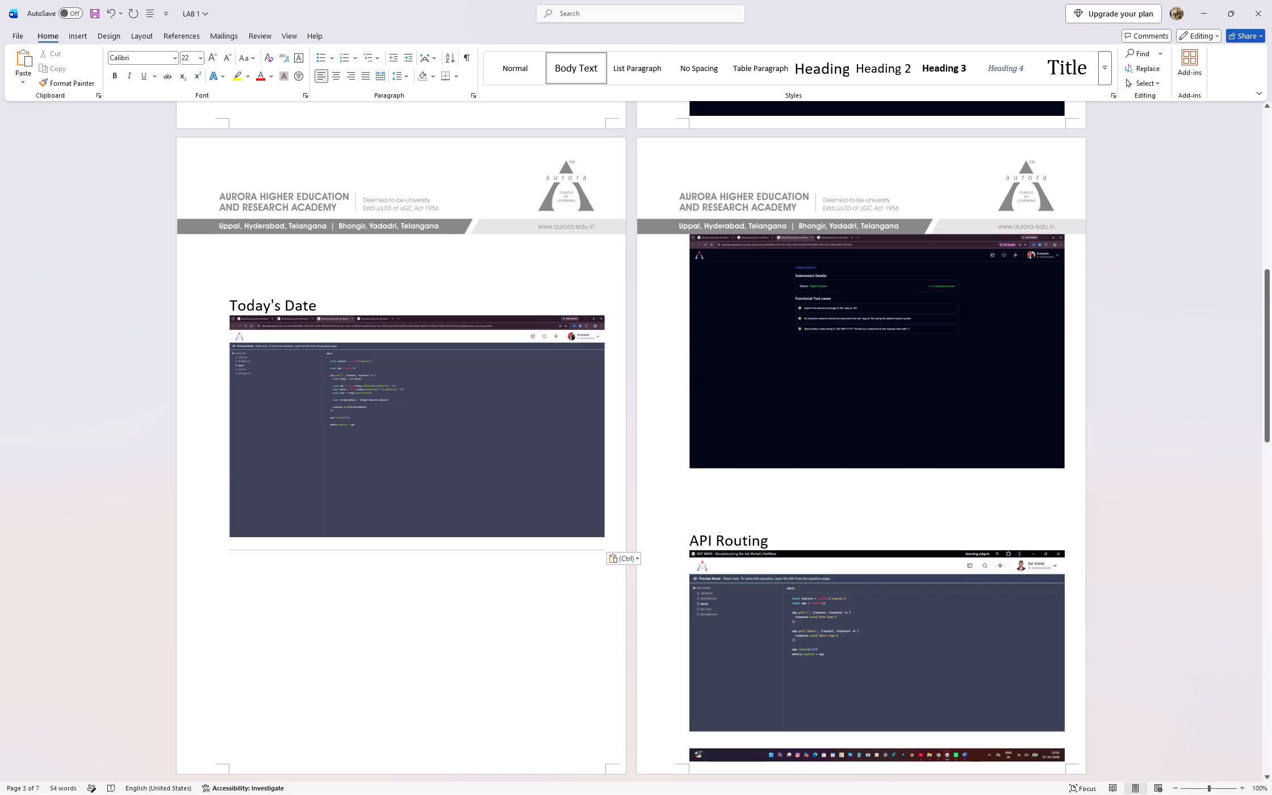
Shrink the Today's Date code screenshot slightly and delete the blank line above the heading to fit both images on one page.
scroll(472, 400, "down", 1)
left_click(567, 425)
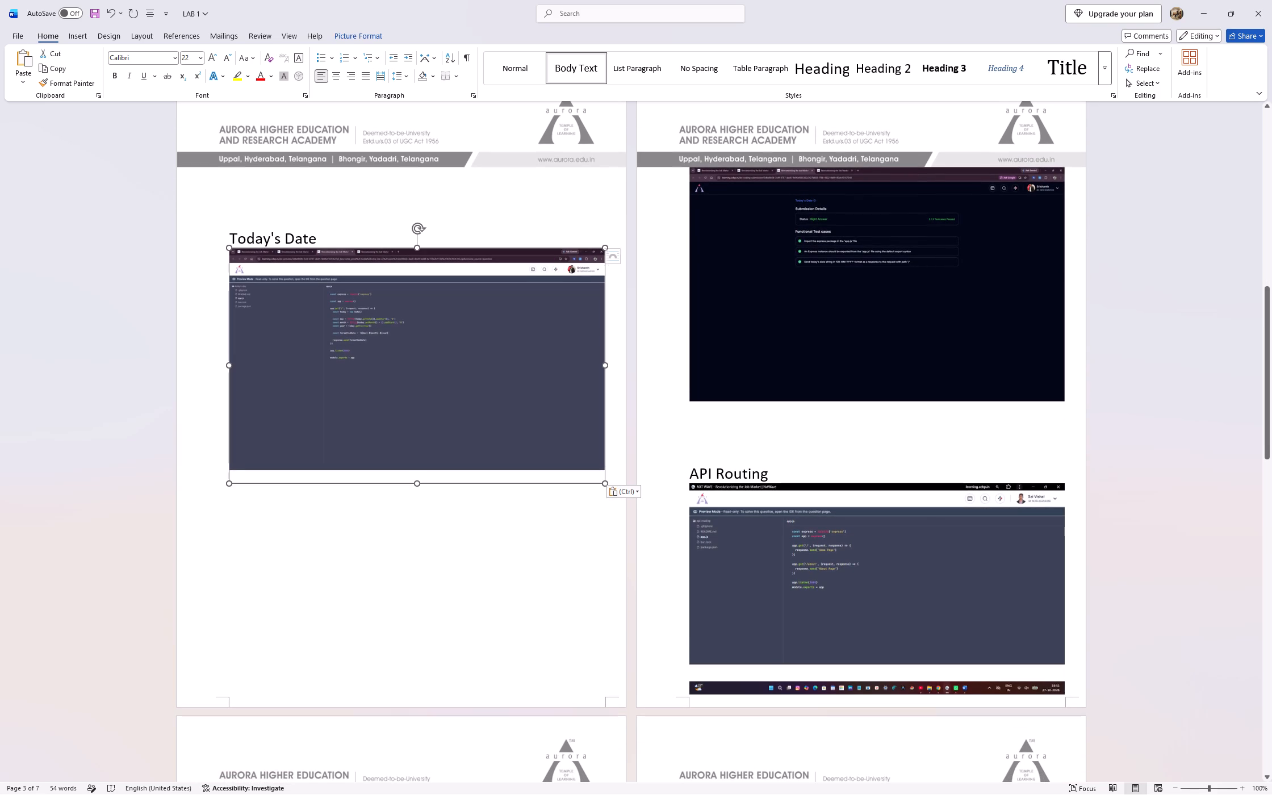
left_click_drag(604, 483, 585, 468)
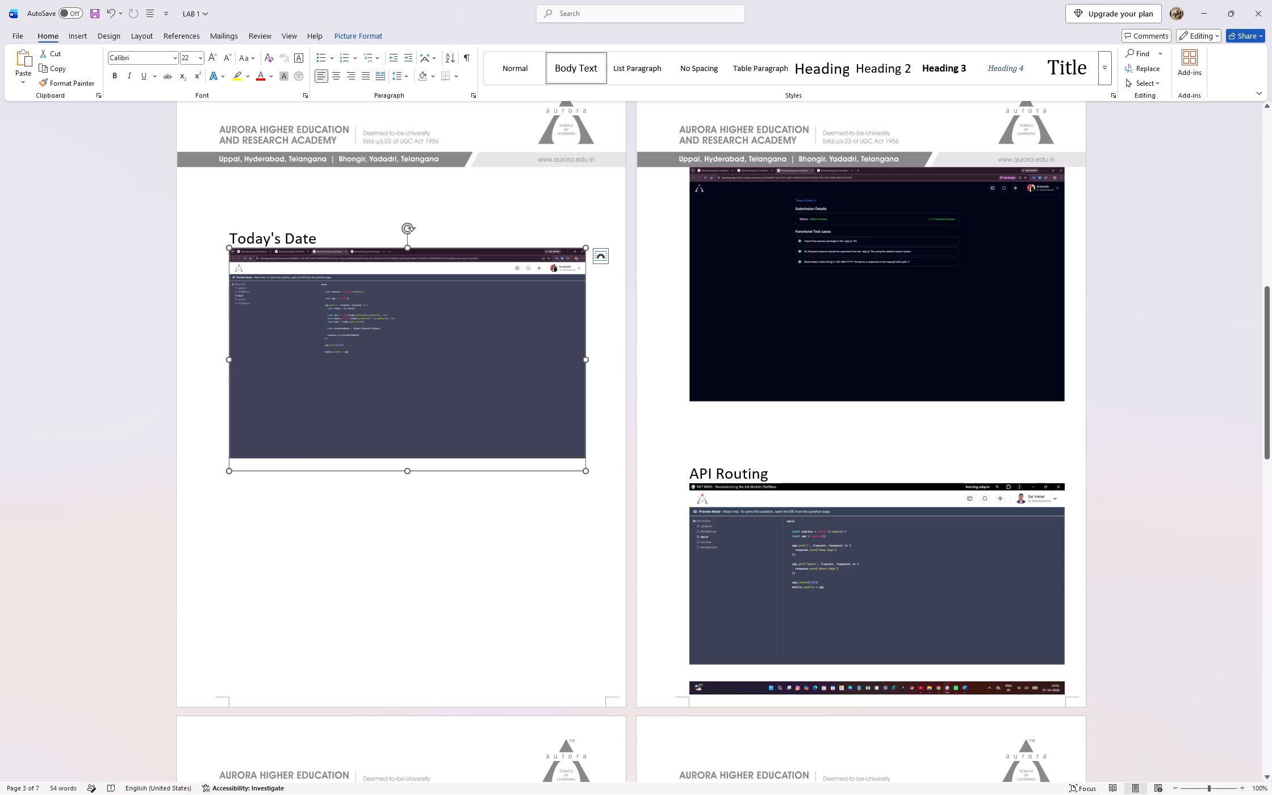
left_click(303, 187)
key("Down")
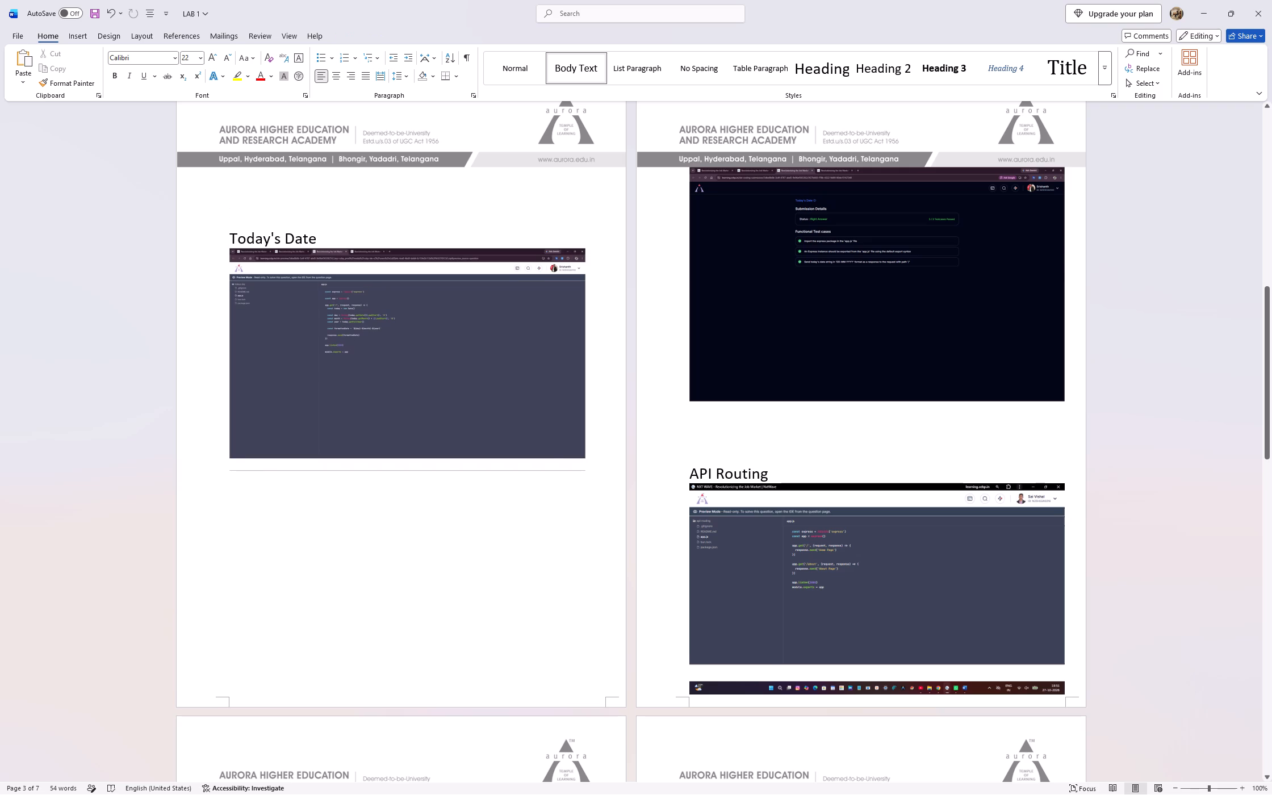
key("BackSpace")
In Chrome, go from Today's Date to the API Routing exercise and open its code preview and latest Right Answer submission.
scroll(330, 388, "down", 1)
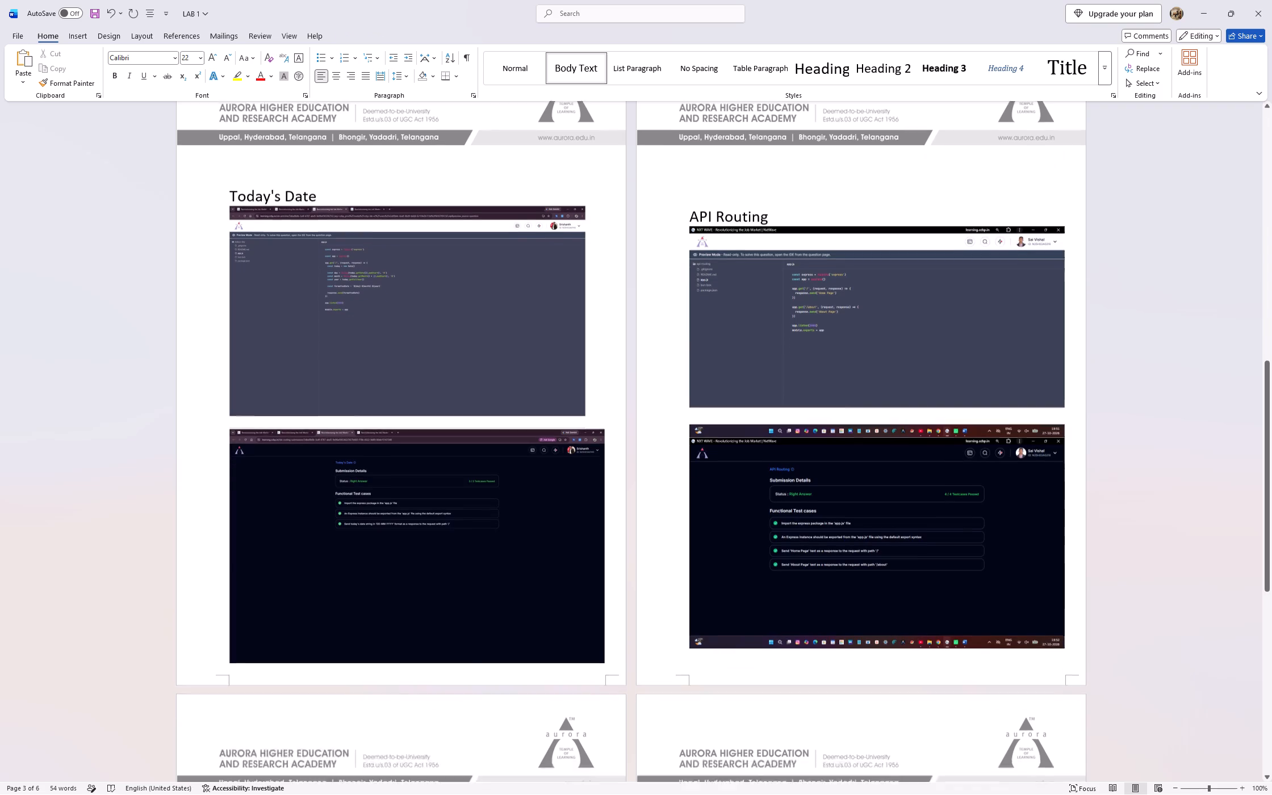
scroll(330, 388, "down", 1)
left_click(838, 292)
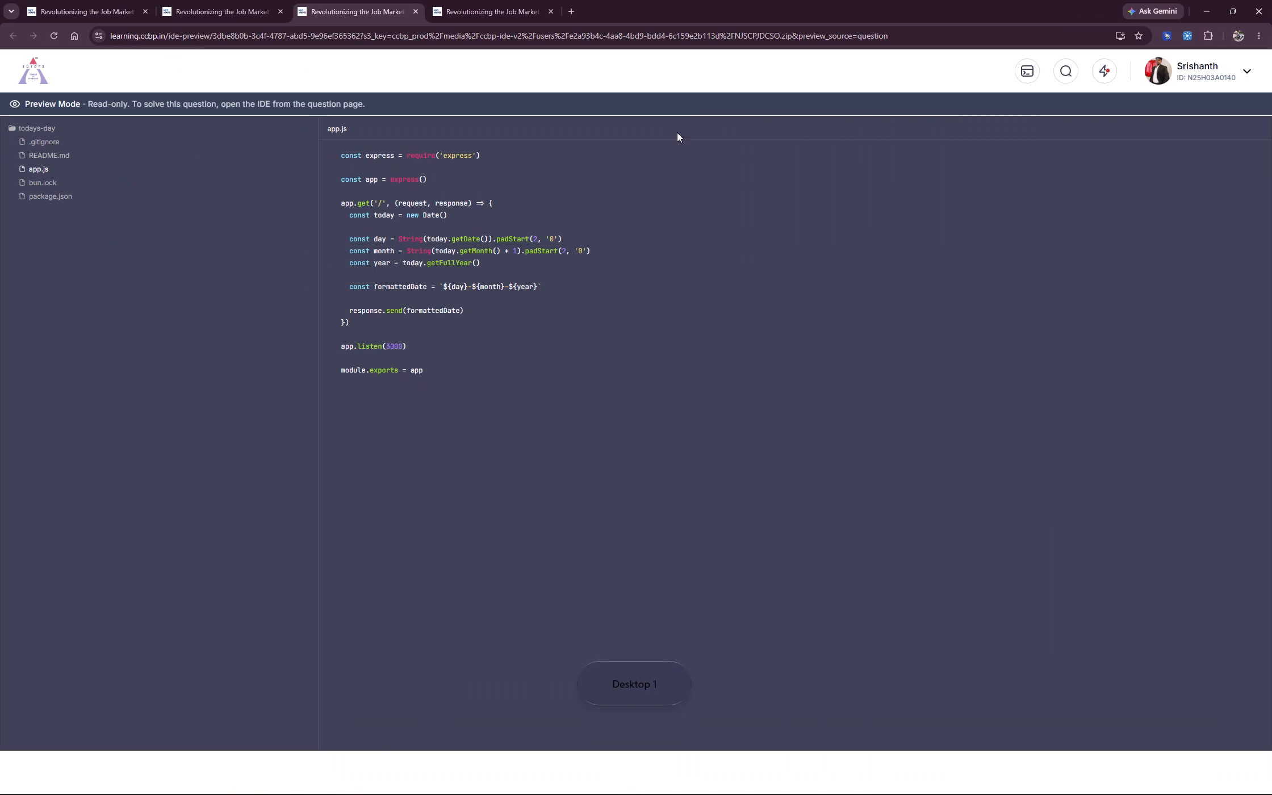
key("ctrl+w")
key("XF86Back")
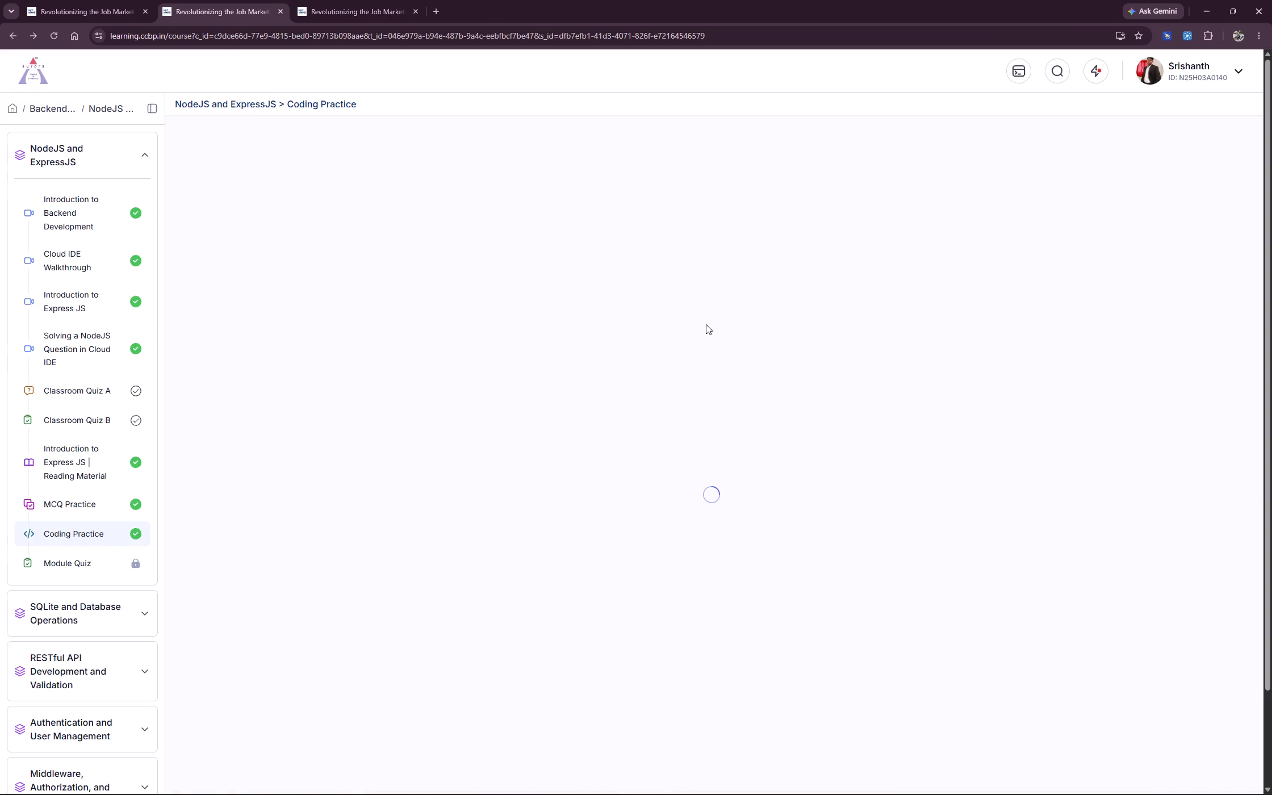
left_click(454, 321)
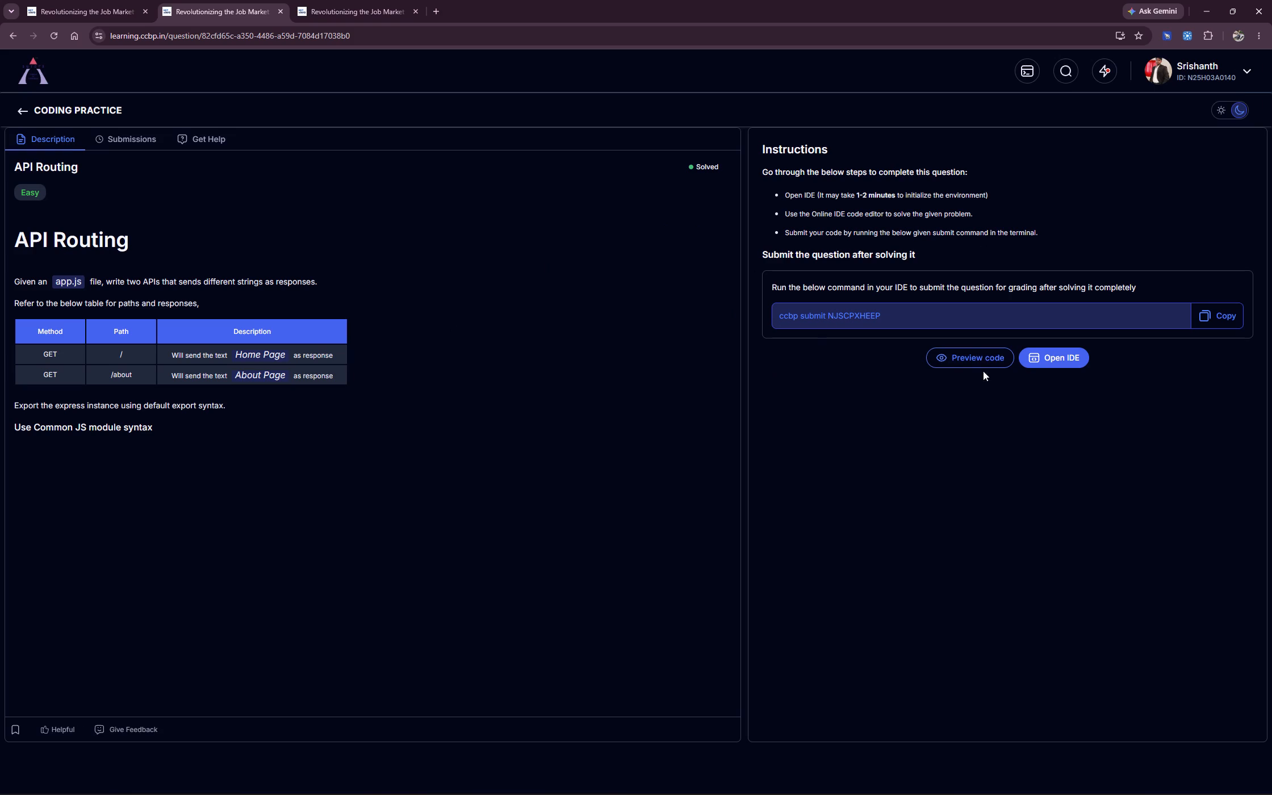
left_click(969, 358)
key("ctrl+shift+Tab")
left_click(125, 136)
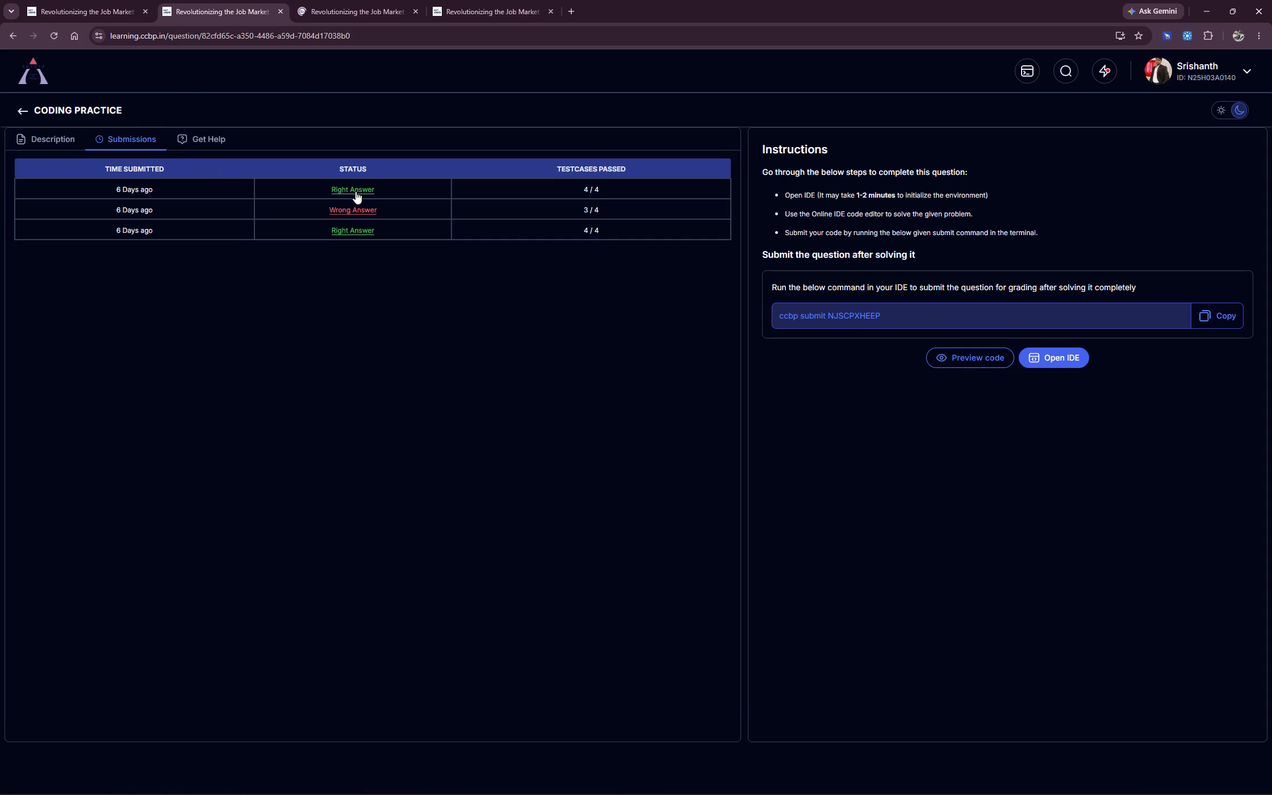
left_click(355, 191)
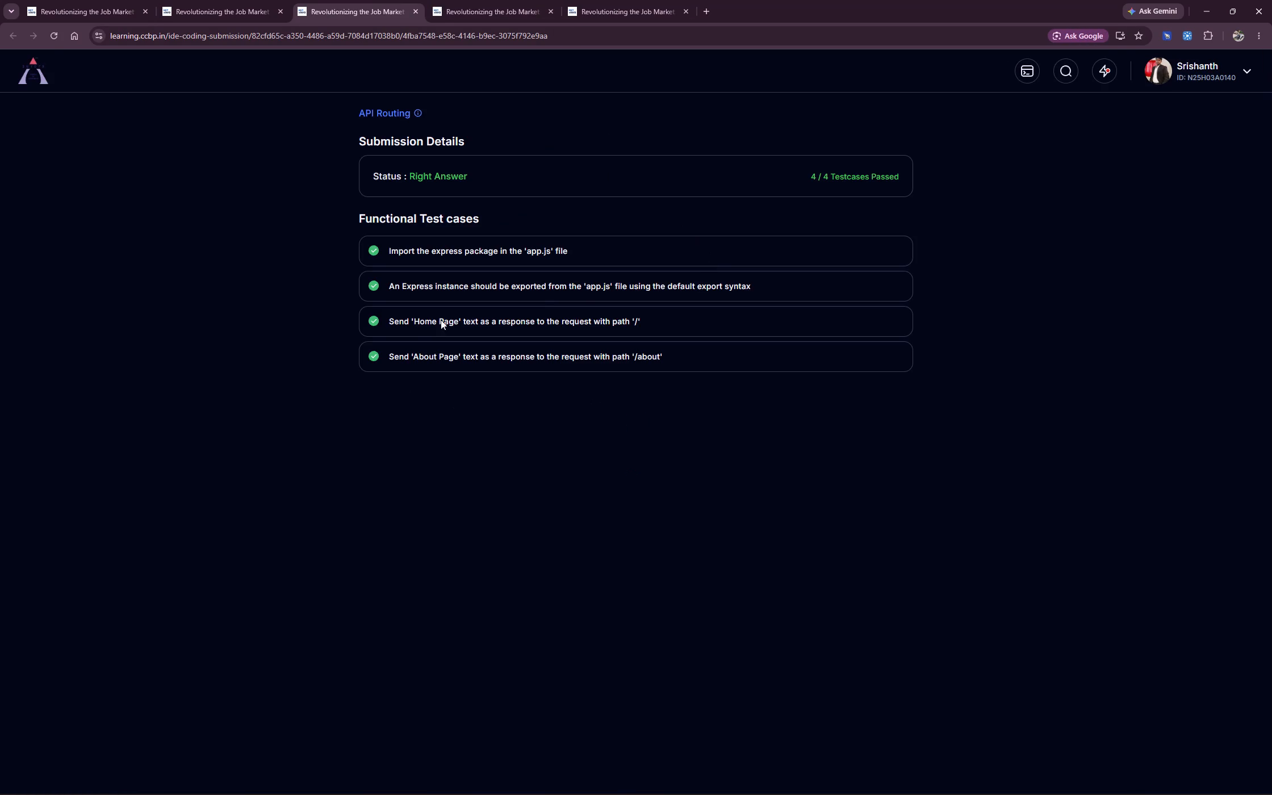
Replace the old code image under API Routing in the Word report with a full-page capture of that exercise's app.js preview.
key("ctrl+Tab")
key("Print")
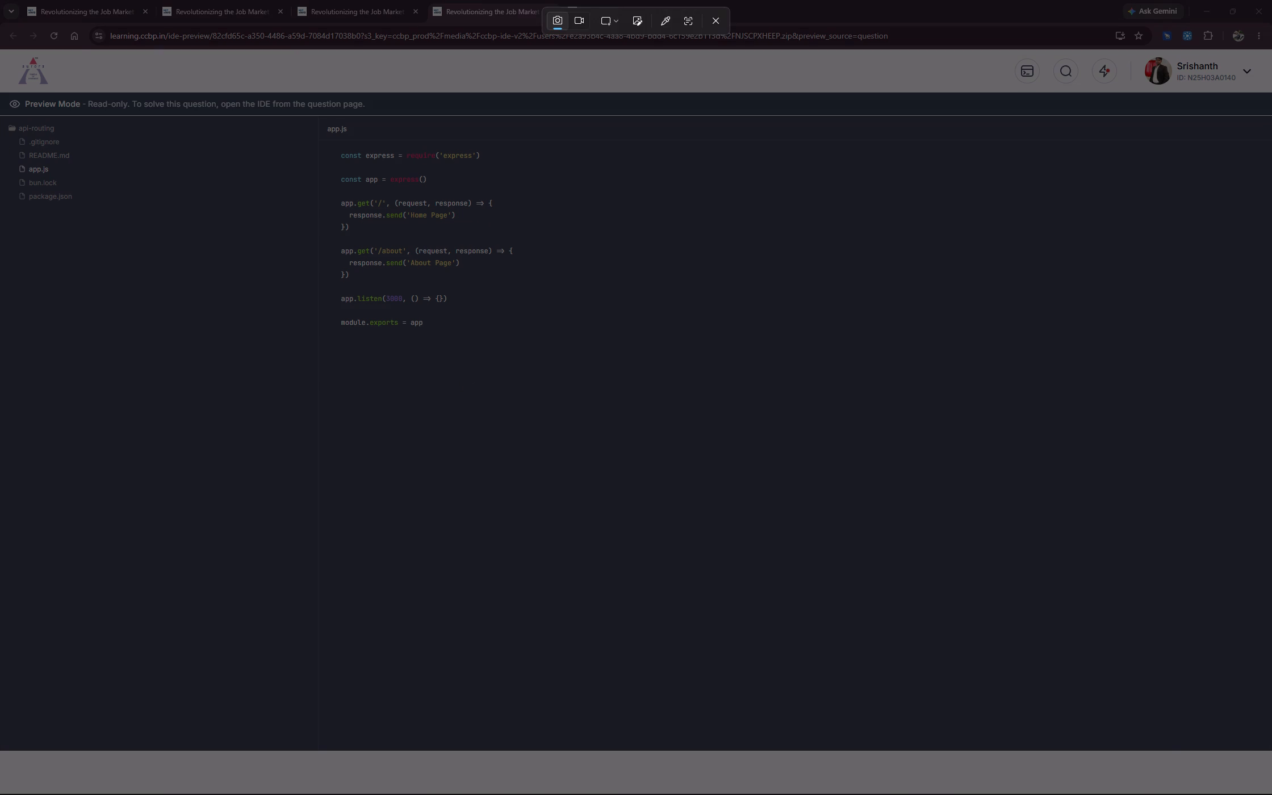
left_click_drag(0, 0, 1271, 790)
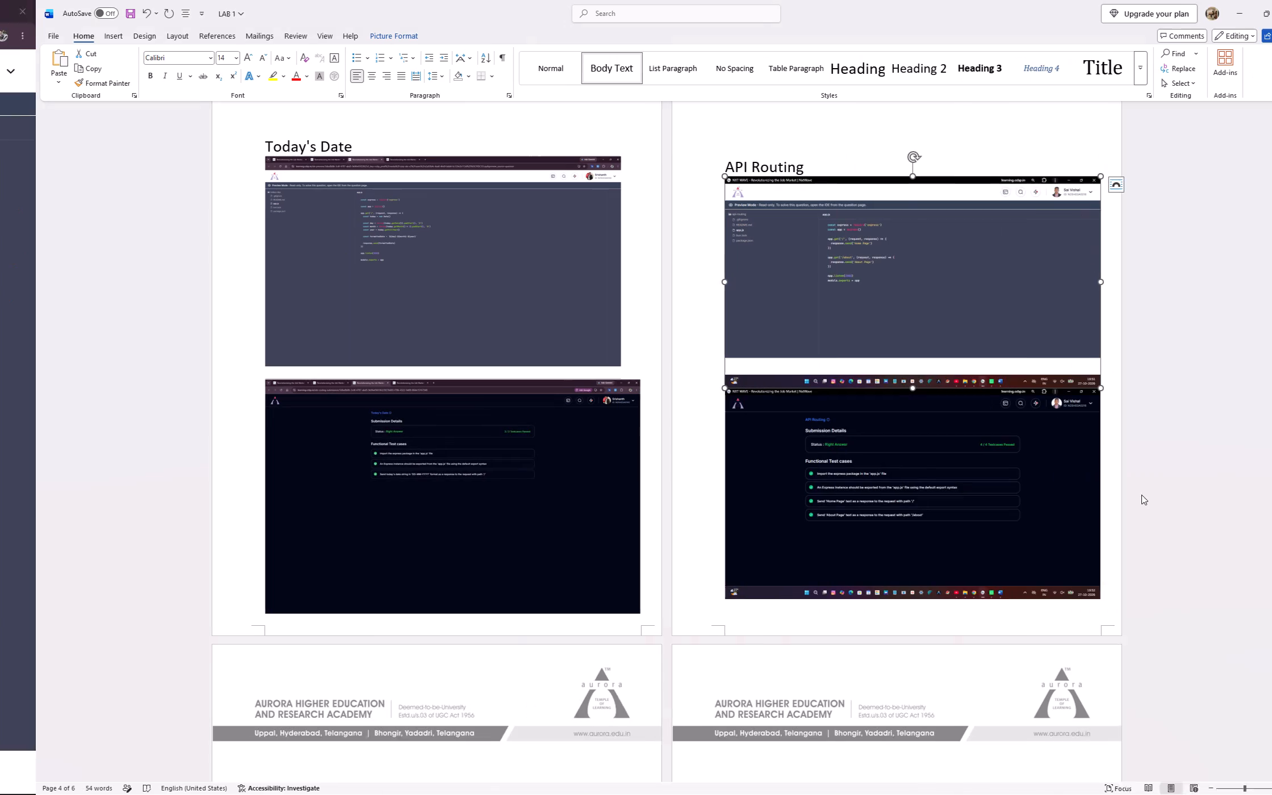
left_click(985, 281)
key("Delete")
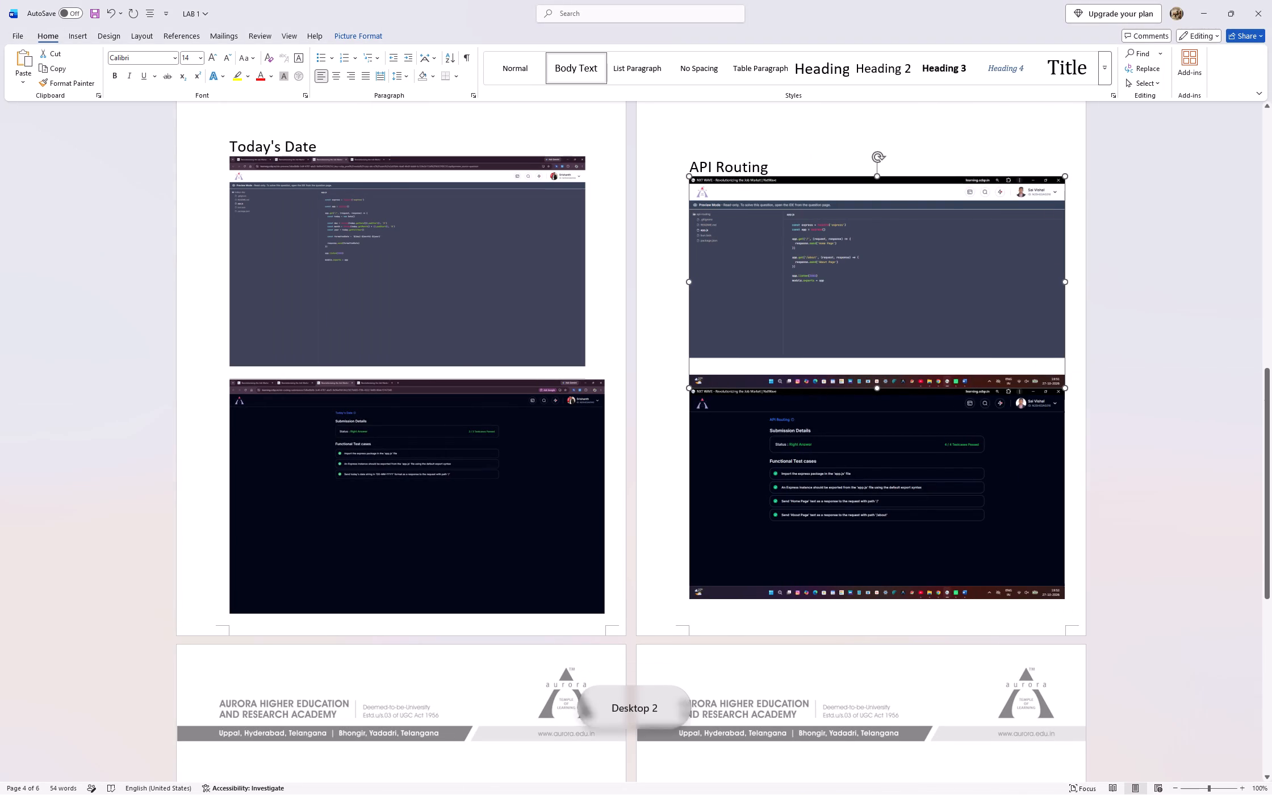
key("ctrl+v")
Replace the old submission result image under API Routing with a full-page capture of the exercise's Right Answer submission from Chrome.
left_click(890, 429)
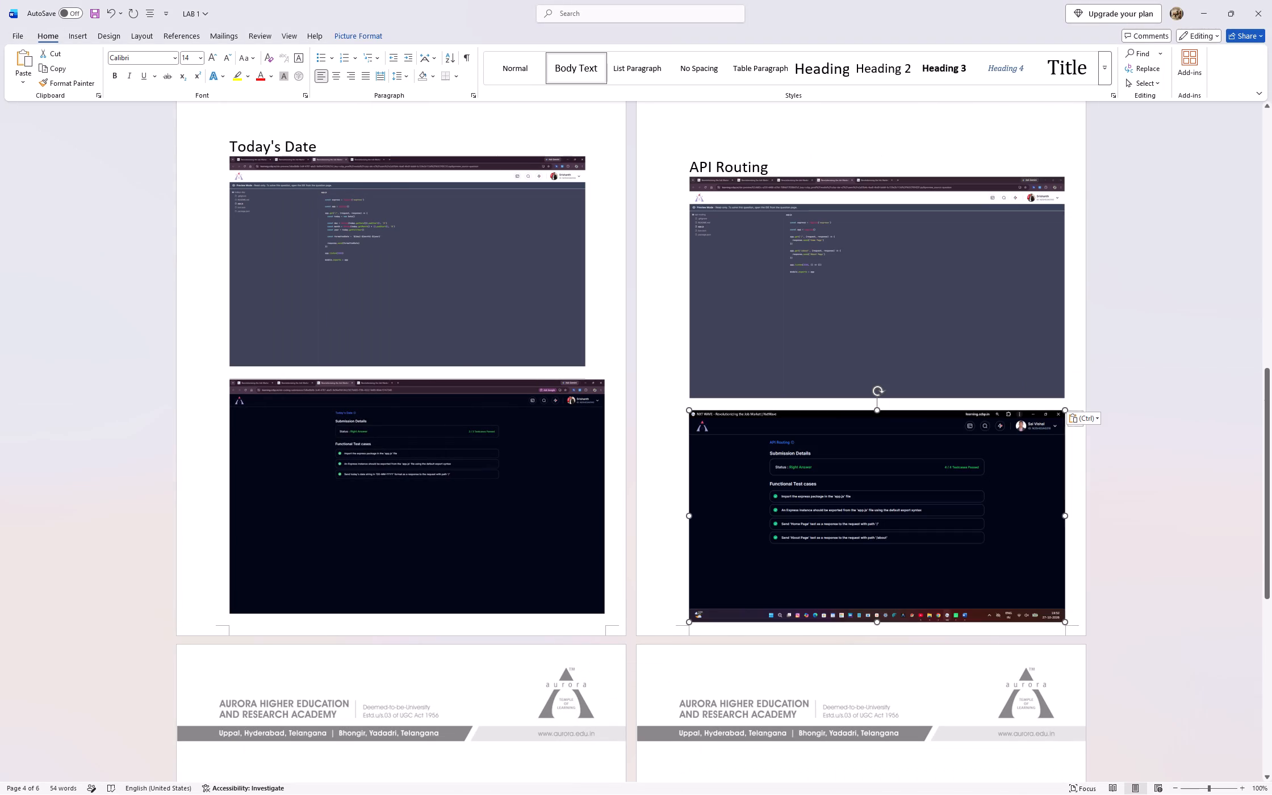
key("Delete")
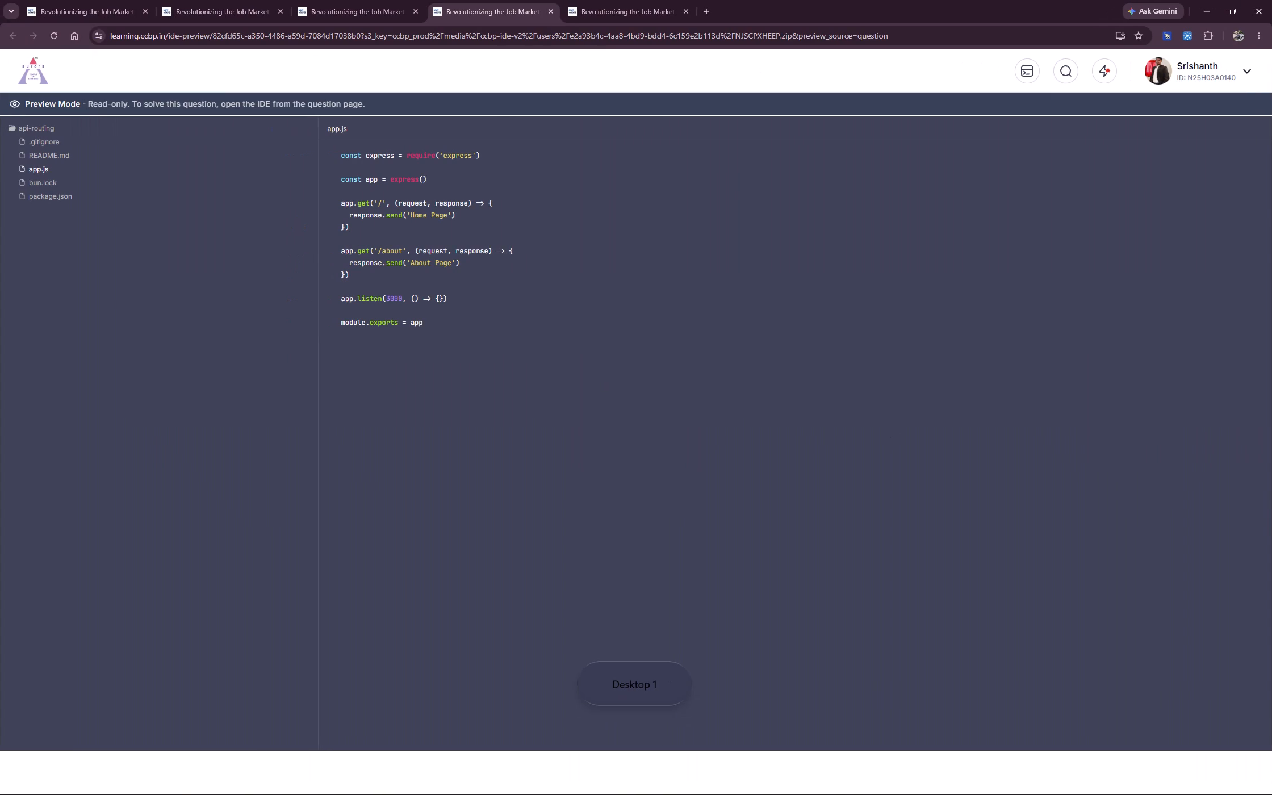
key("ctrl+shift+Tab")
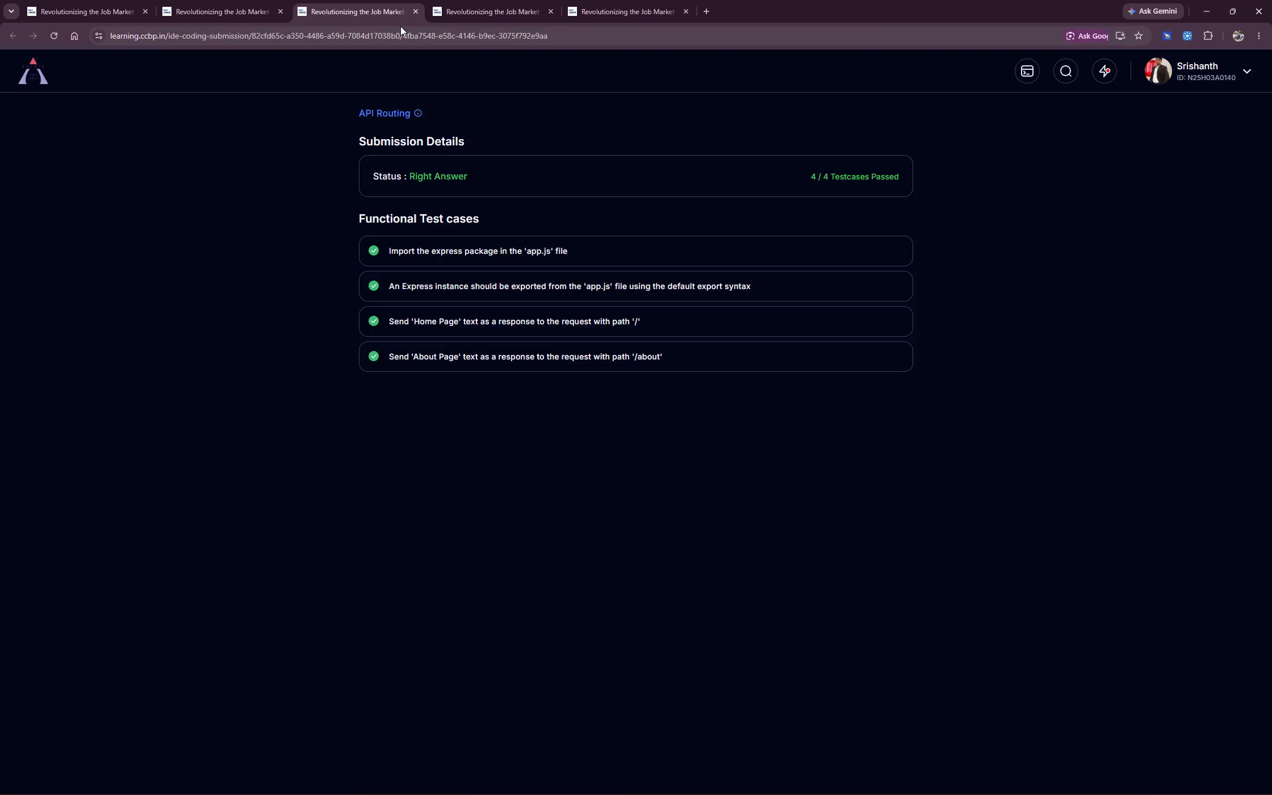
key("Print")
left_click_drag(0, 0, 1271, 794)
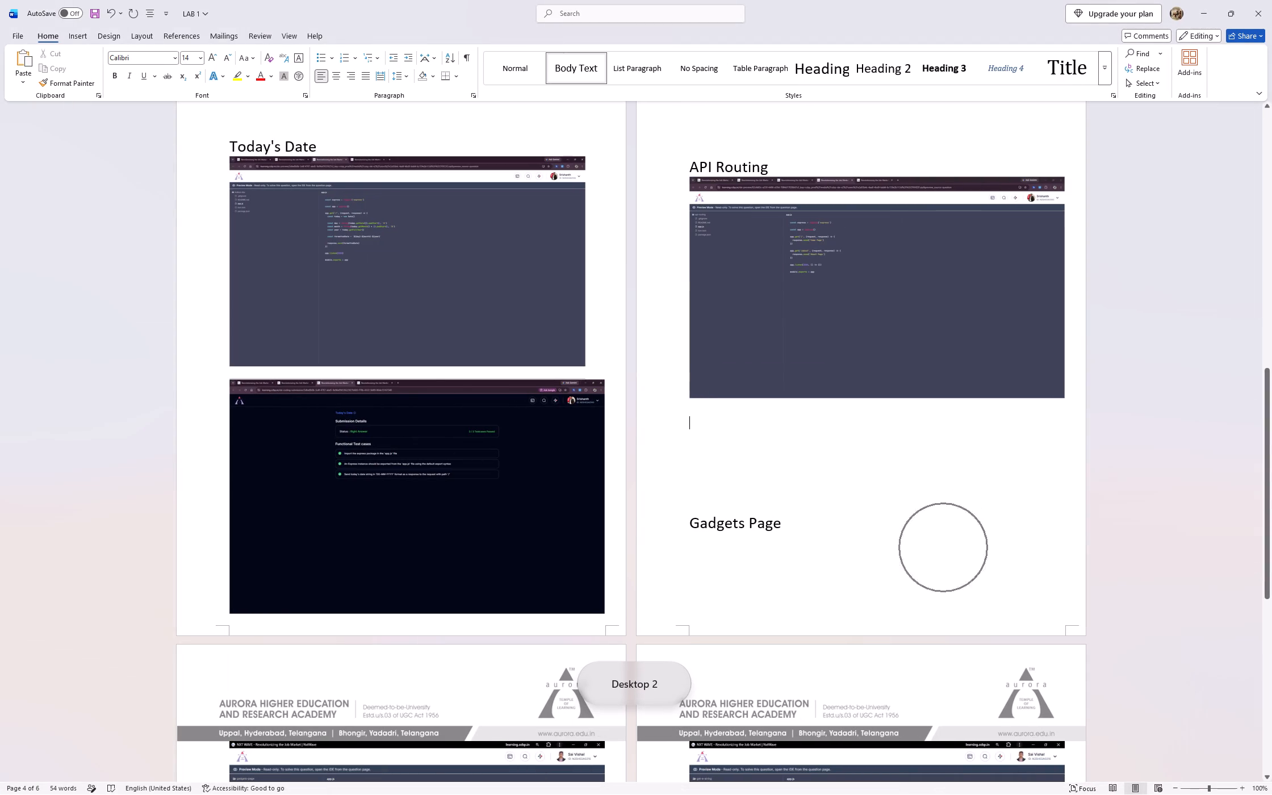
key("ctrl+v")
Delete the blank line above the API Routing heading so both of its images fit on one page.
scroll(302, 629, "up", 1)
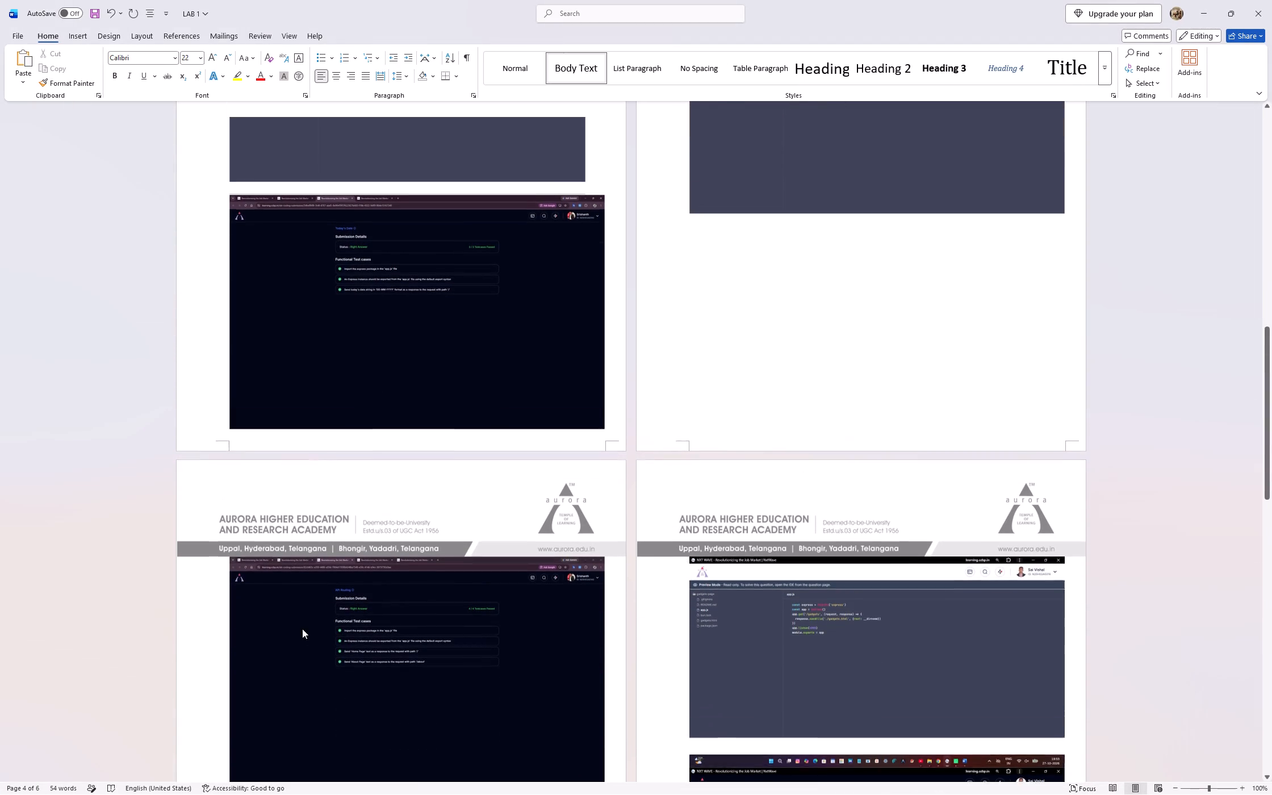
scroll(302, 629, "up", 1)
scroll(671, 286, "up", 1)
left_click(696, 298)
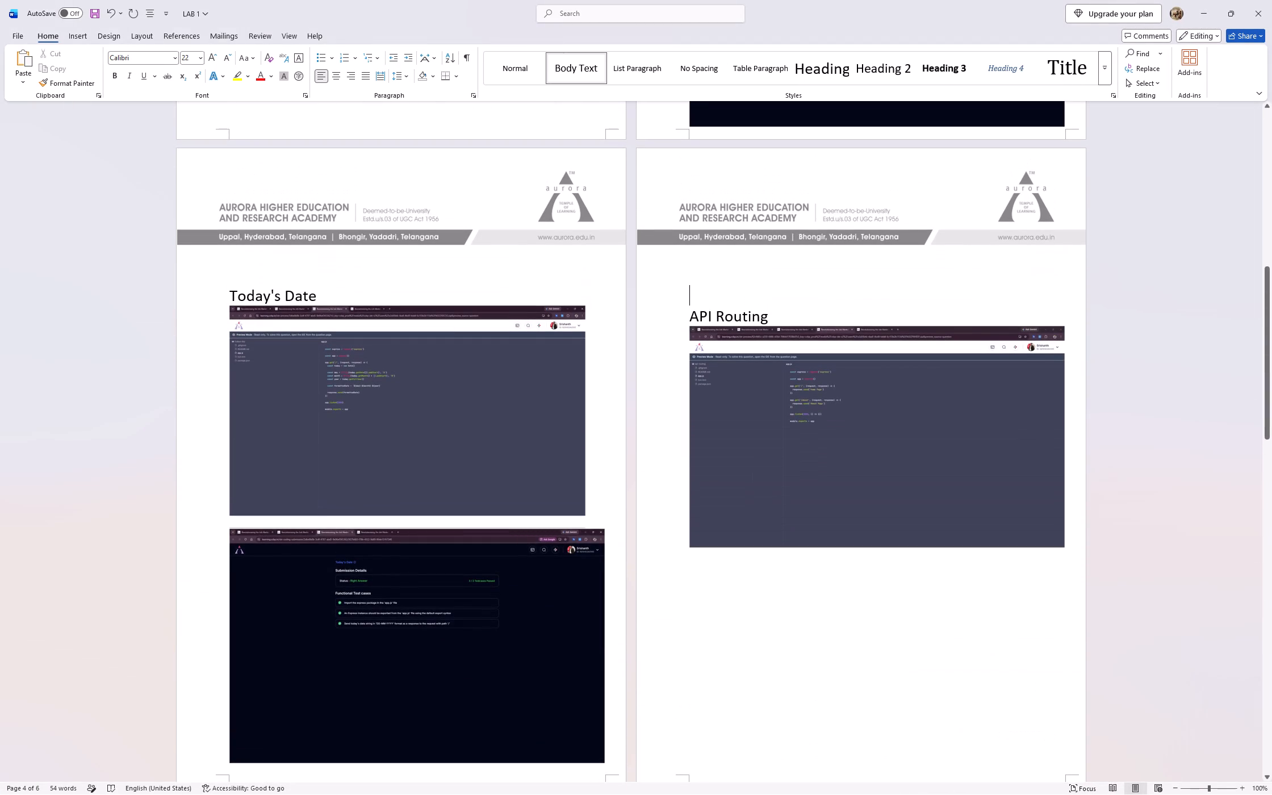
key("BackSpace")
Select the old code image under Gadgets Page, and in Chrome open the Gadgets Page exercise's code preview and Right Answer submission.
scroll(755, 336, "down", 1)
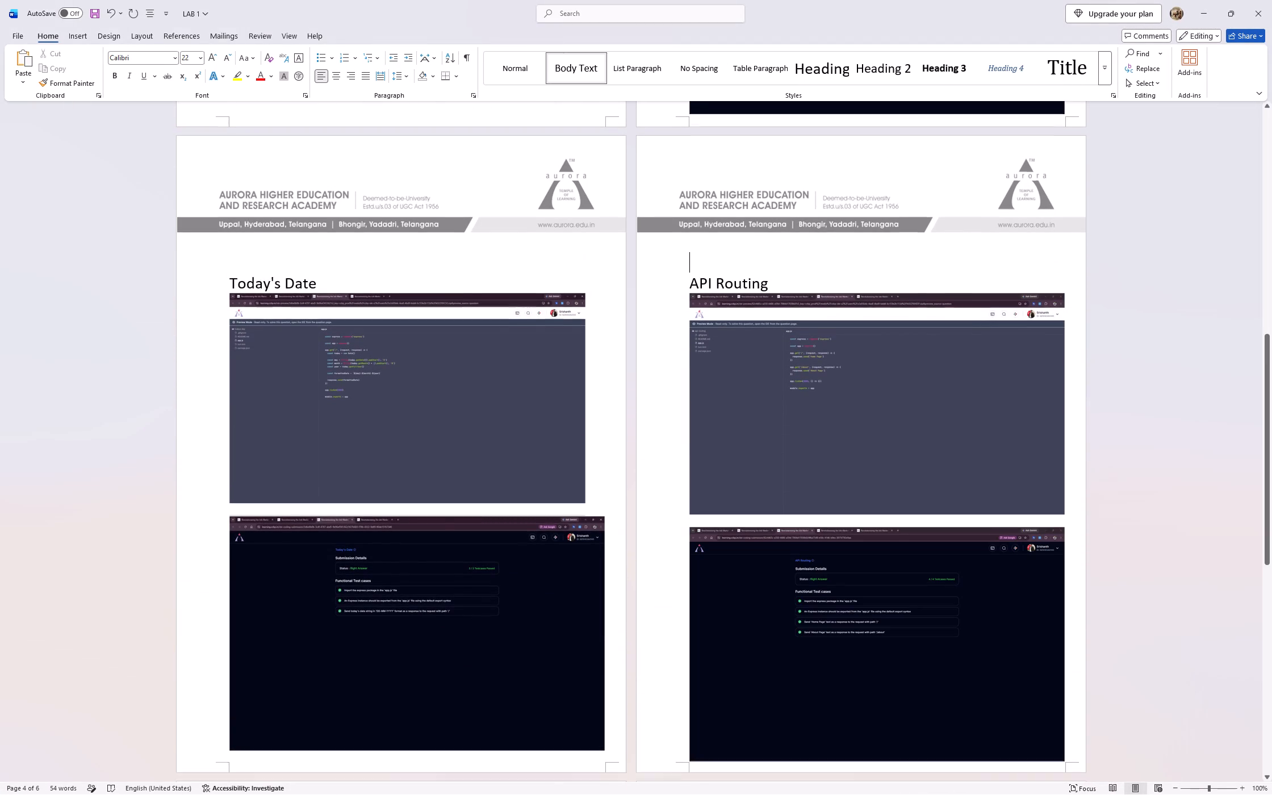
scroll(755, 336, "down", 4)
left_click(329, 418)
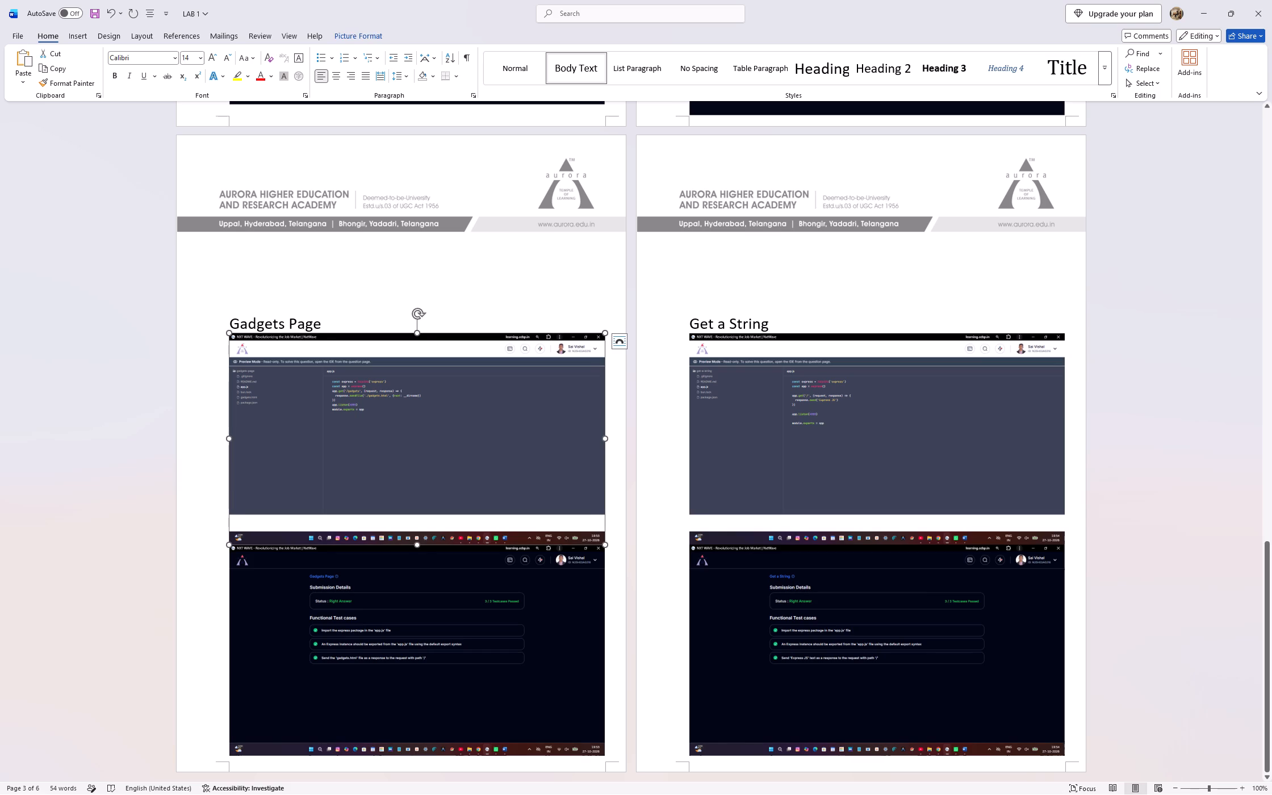
key("ctrl+w")
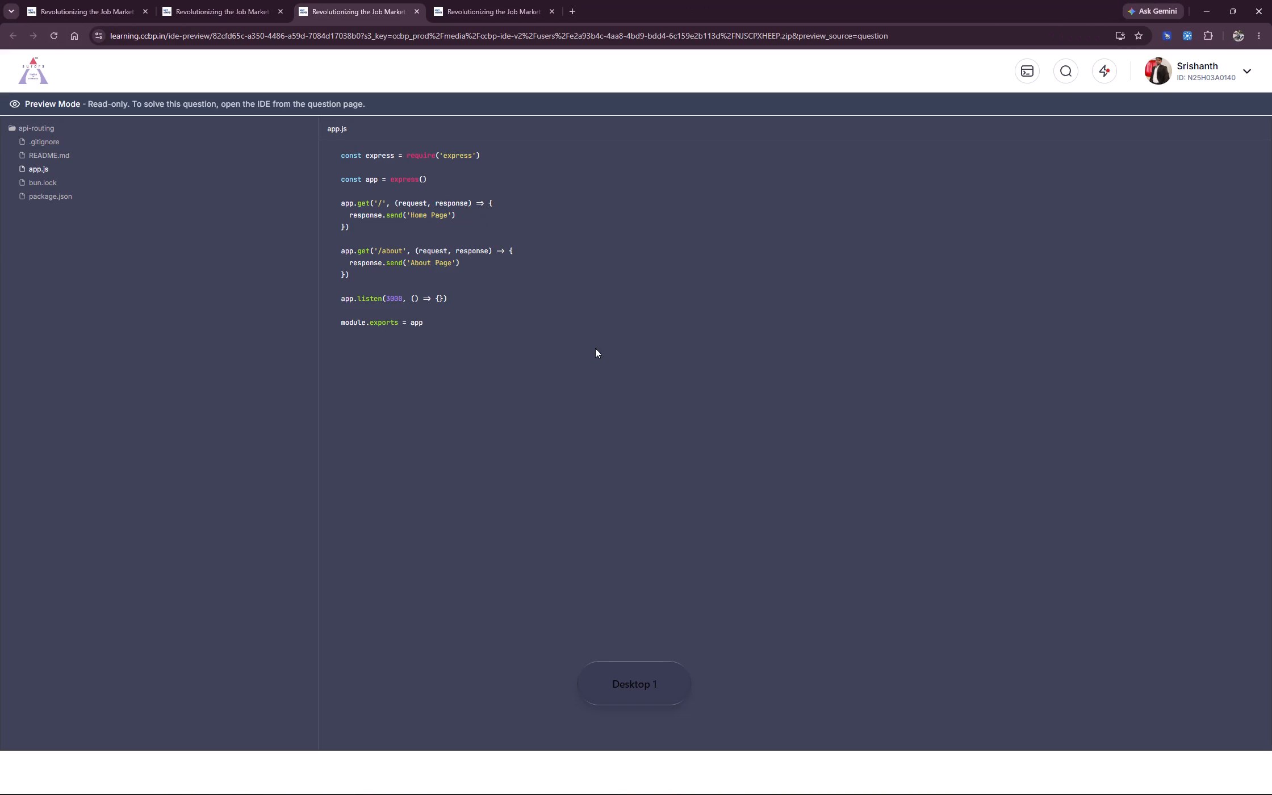
key("ctrl+w")
key("ctrl+shift+Tab")
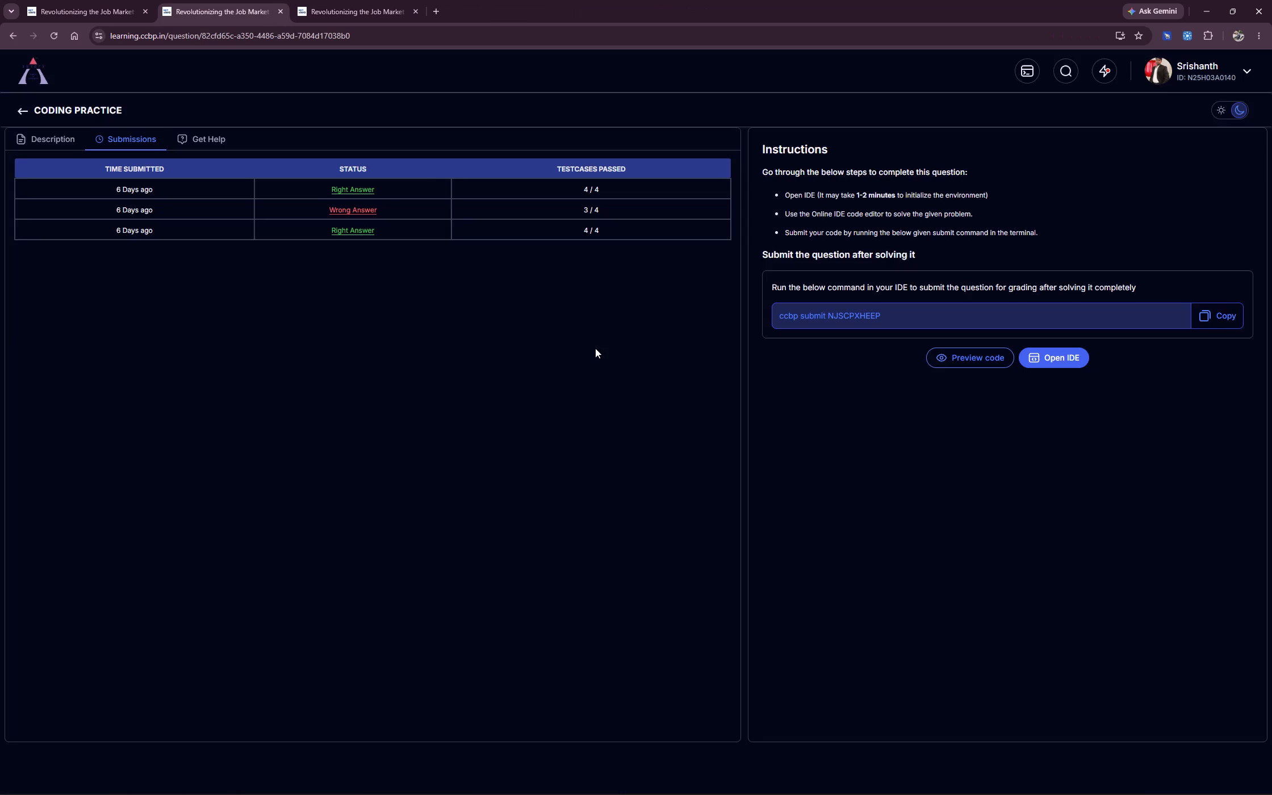
key("XF86Back")
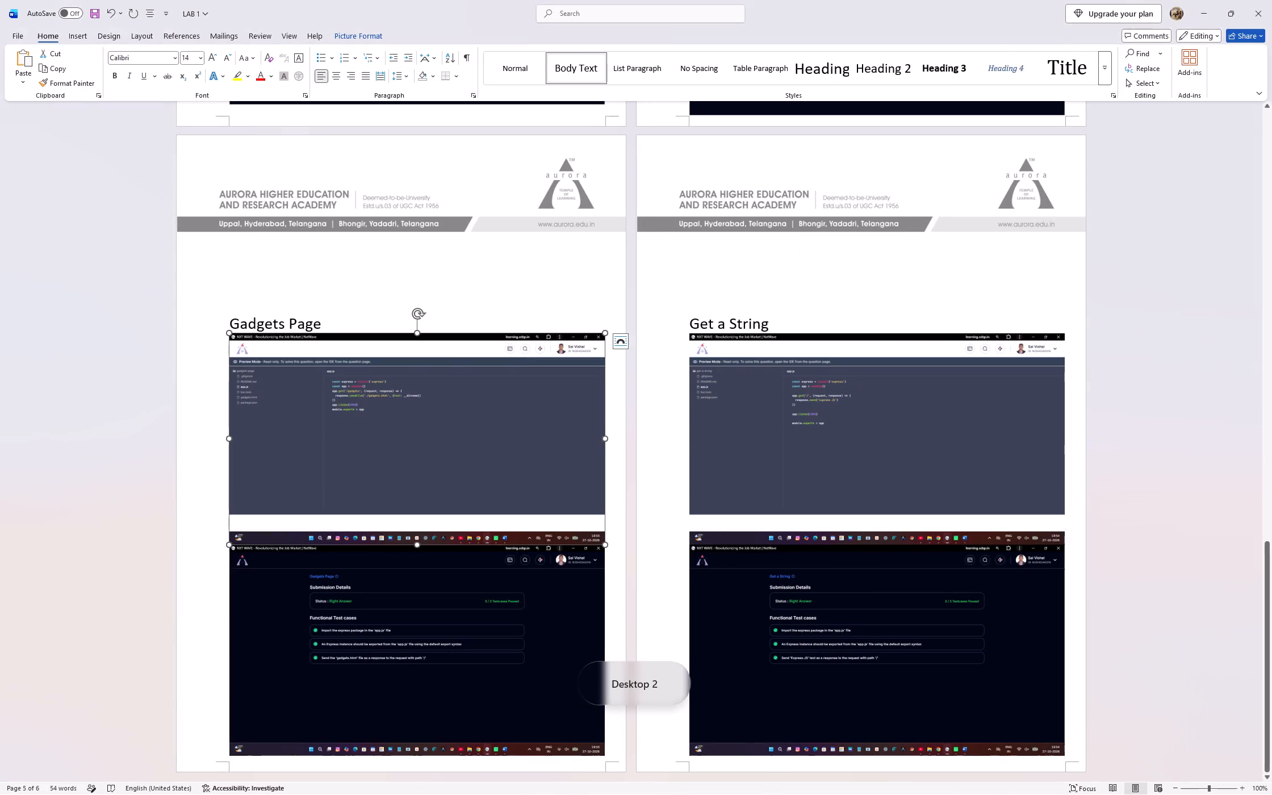
left_click(314, 402)
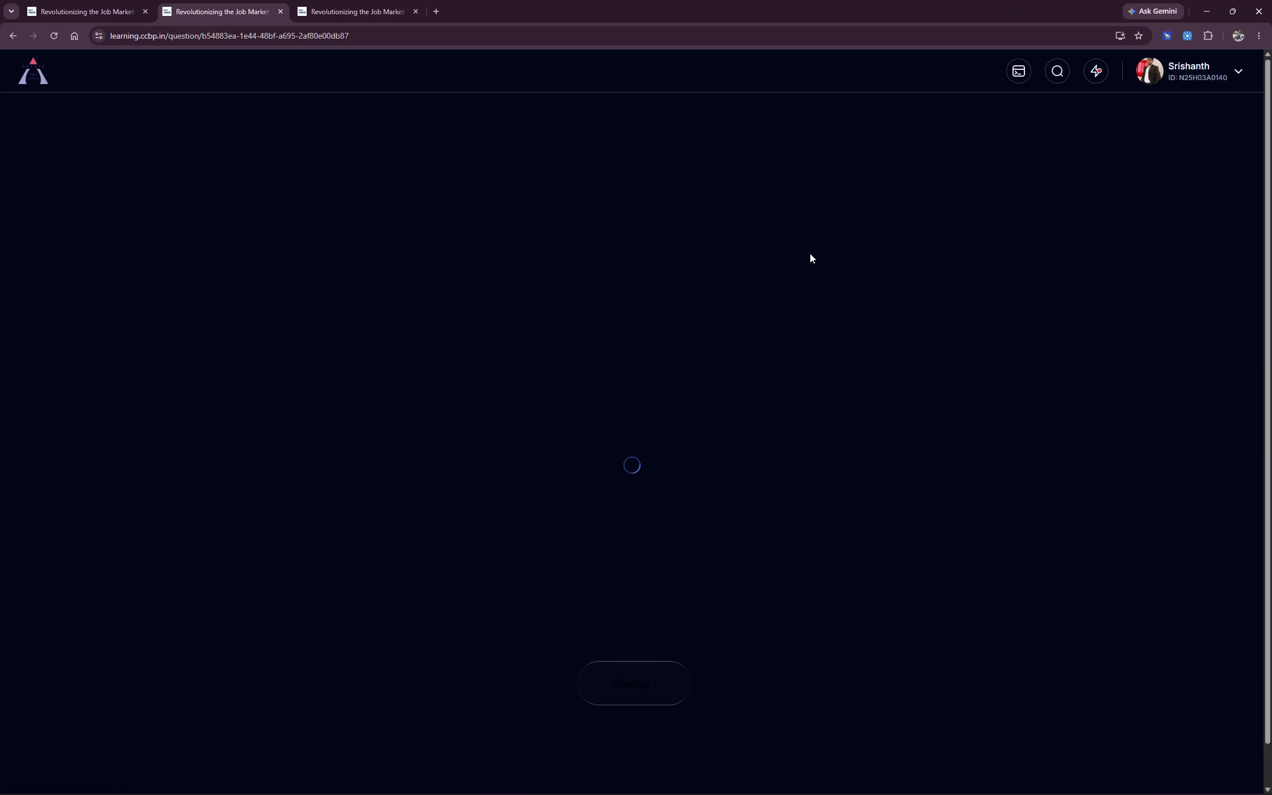
left_click(948, 352)
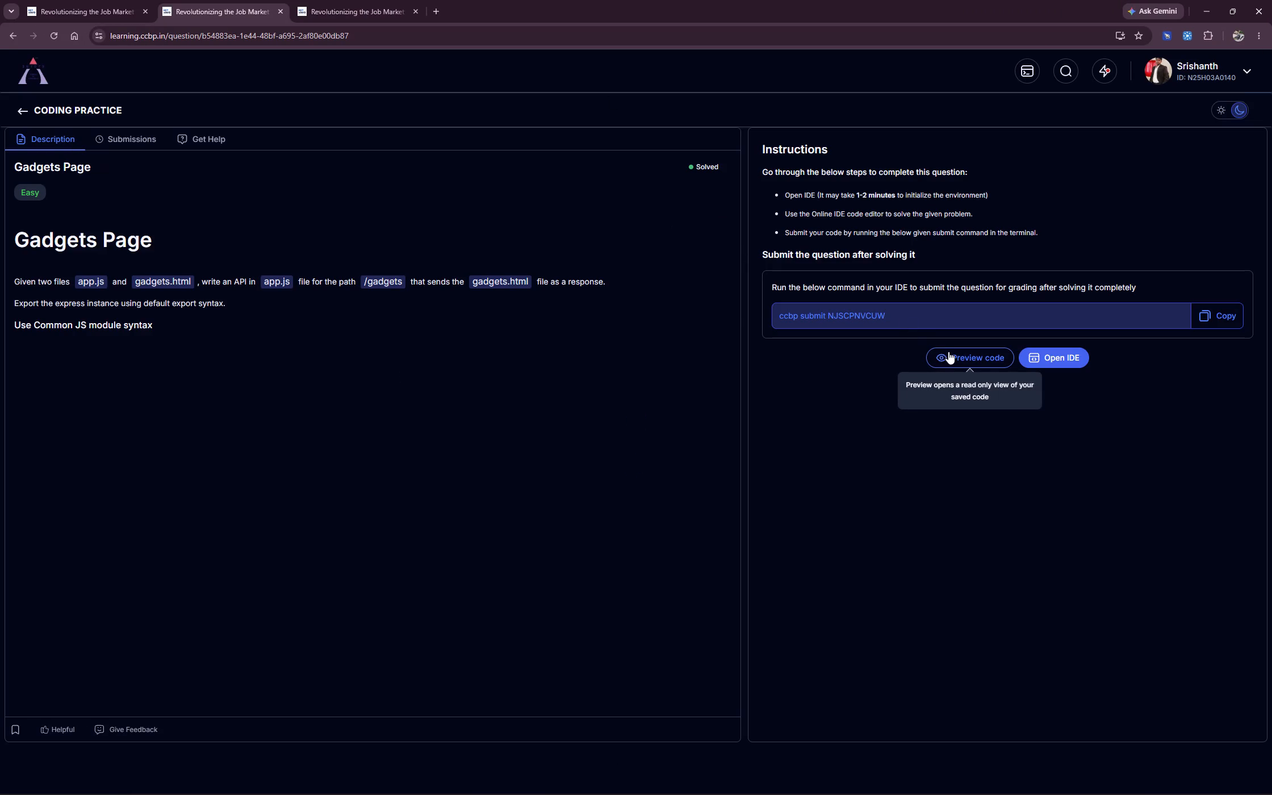
key("ctrl+shift+Tab")
left_click(132, 136)
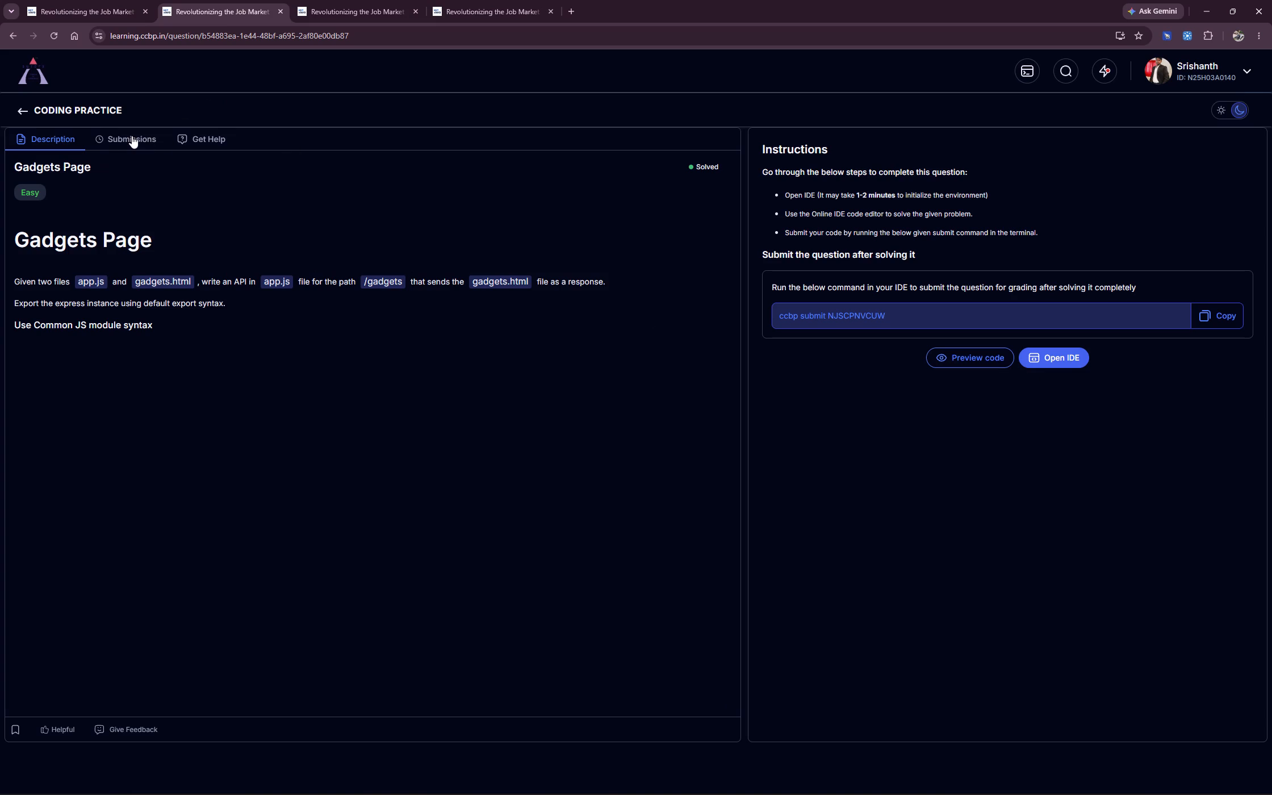
left_click(346, 189, "ctrl")
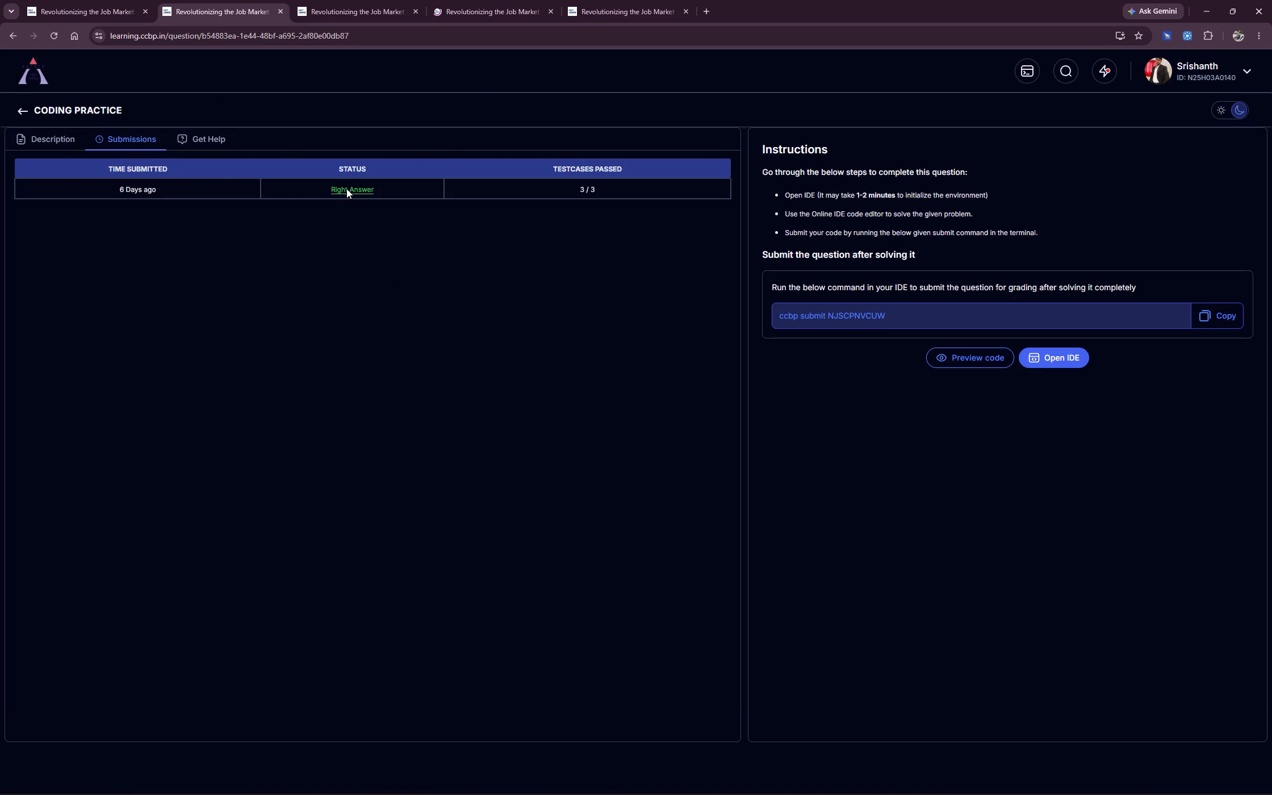
left_click(388, 0)
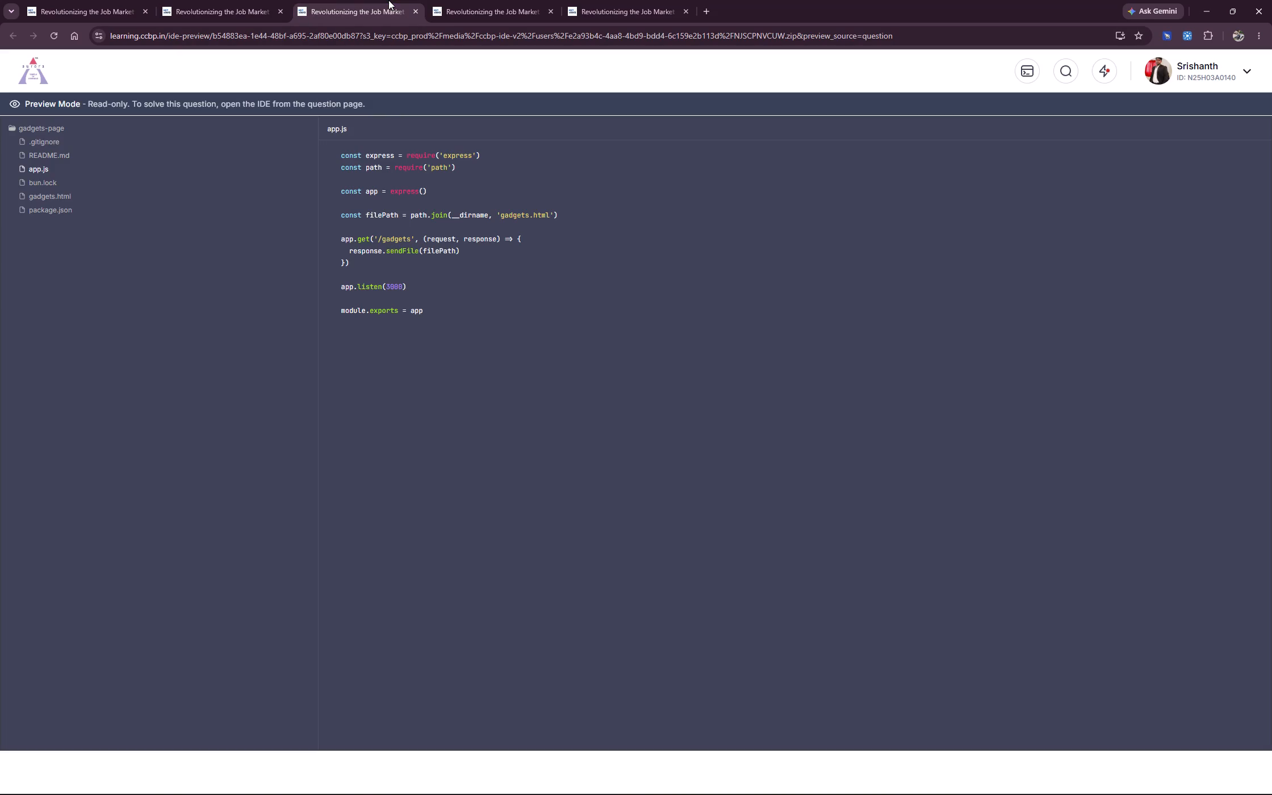
left_click(474, 0)
Replace the old code image under Gadgets Page in the Word report with a full-page capture of that exercise's app.js preview.
left_click(340, 0)
key("Print")
left_click_drag(0, 0, 484, 303)
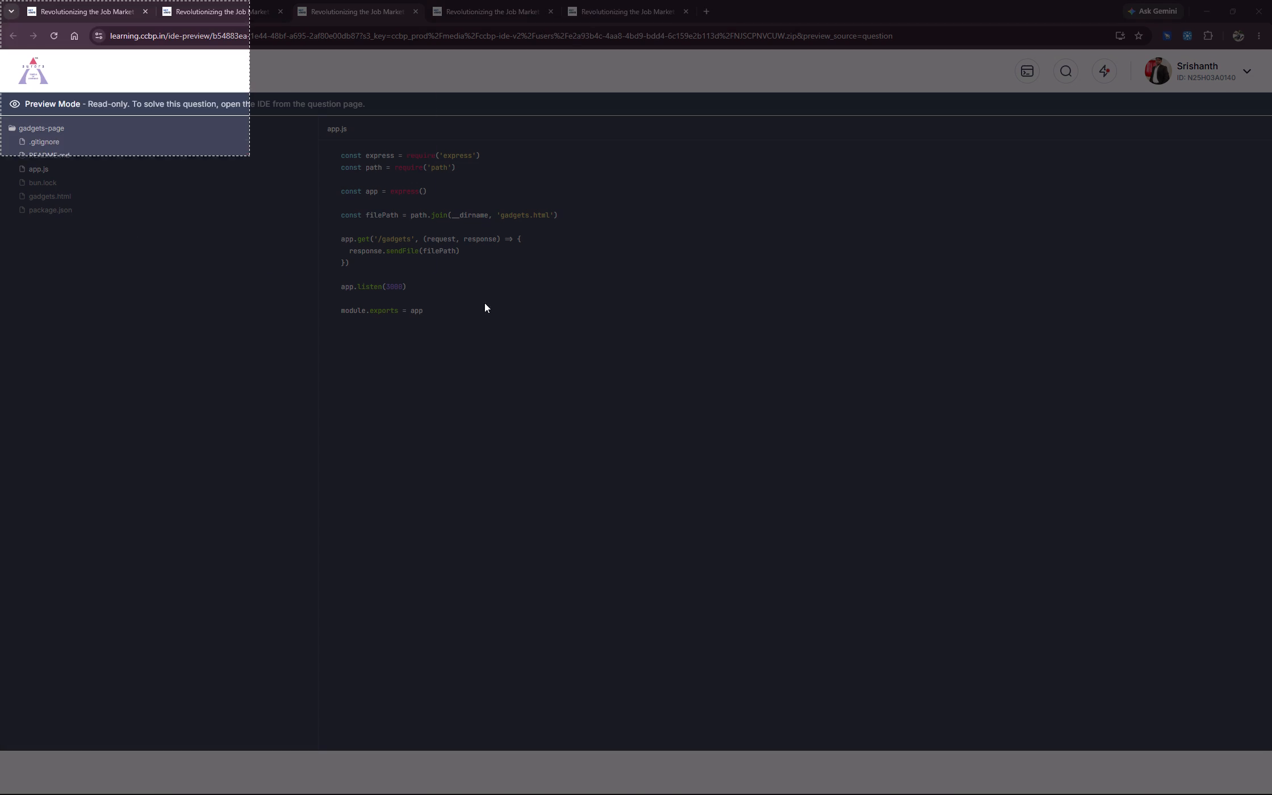
left_click_drag(484, 303, 1271, 794)
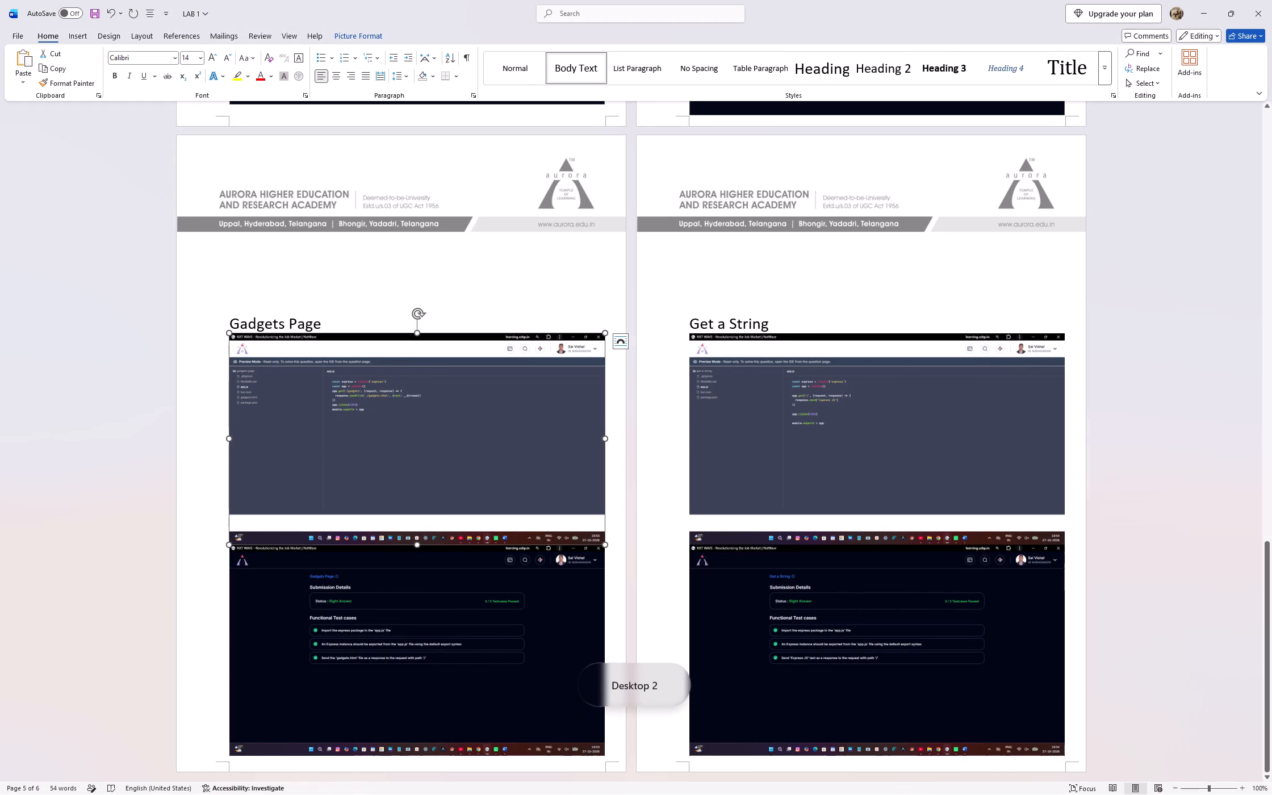
key("Delete")
key("ctrl+v")
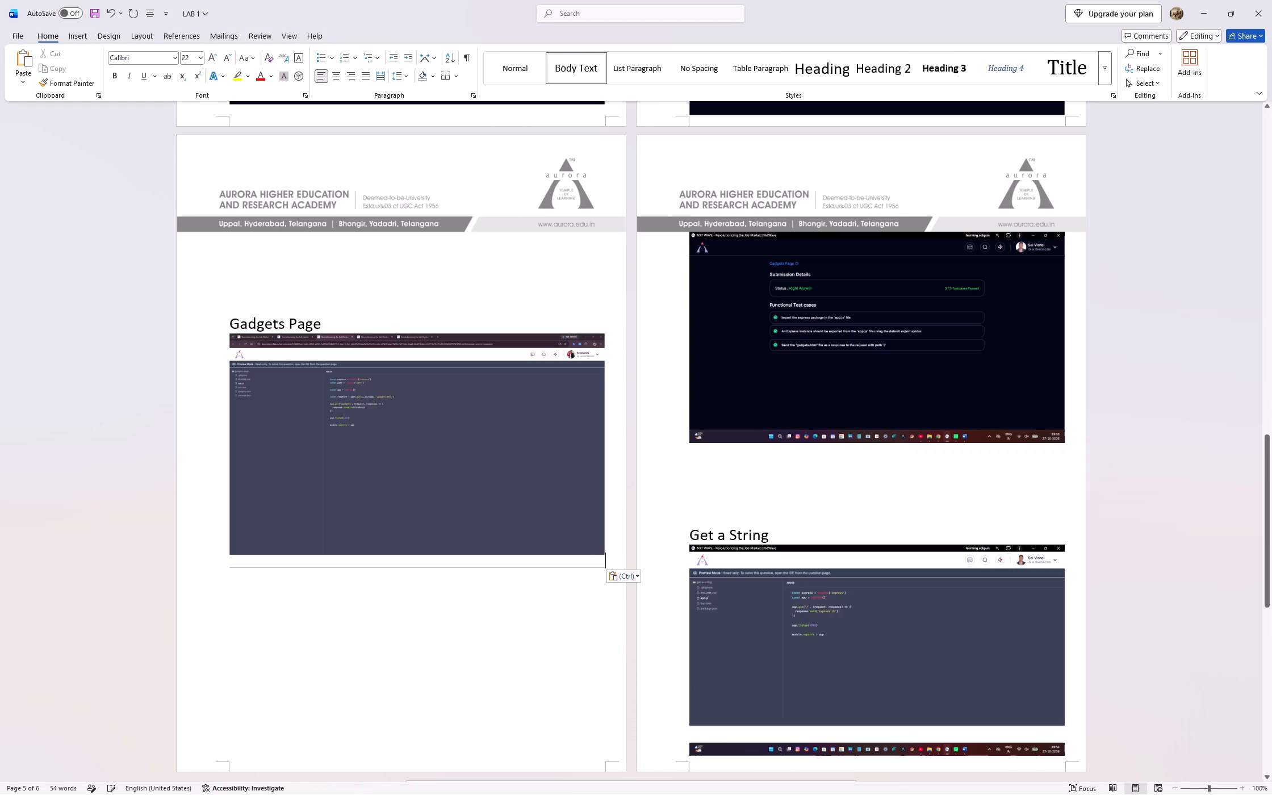
Delete two blank lines above the Gadgets Page heading to bring its submission image back onto the same page.
left_click(262, 312)
key("BackSpace")
key("BackSpace")
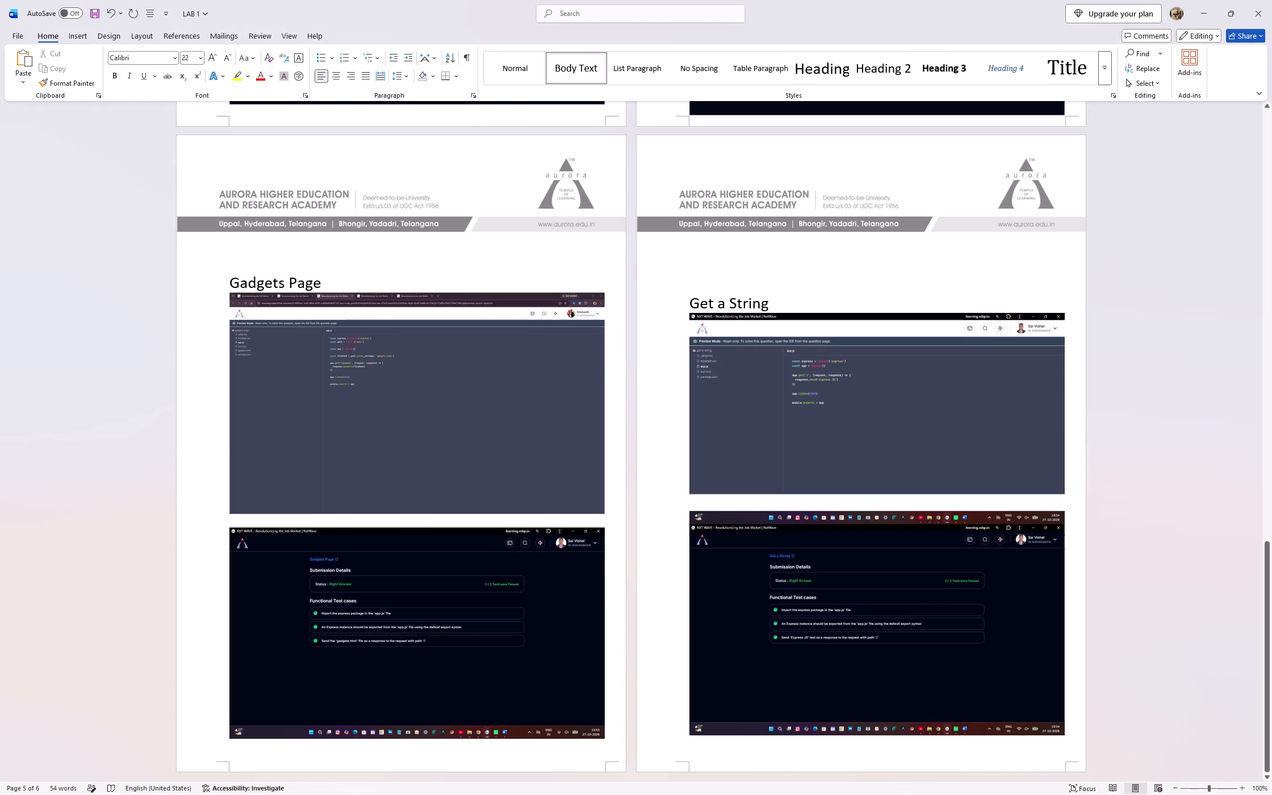
Replace the old submission result image under Gadgets Page with a full-page capture of the exercise's Right Answer submission from Chrome.
left_click(363, 618)
key("Delete")
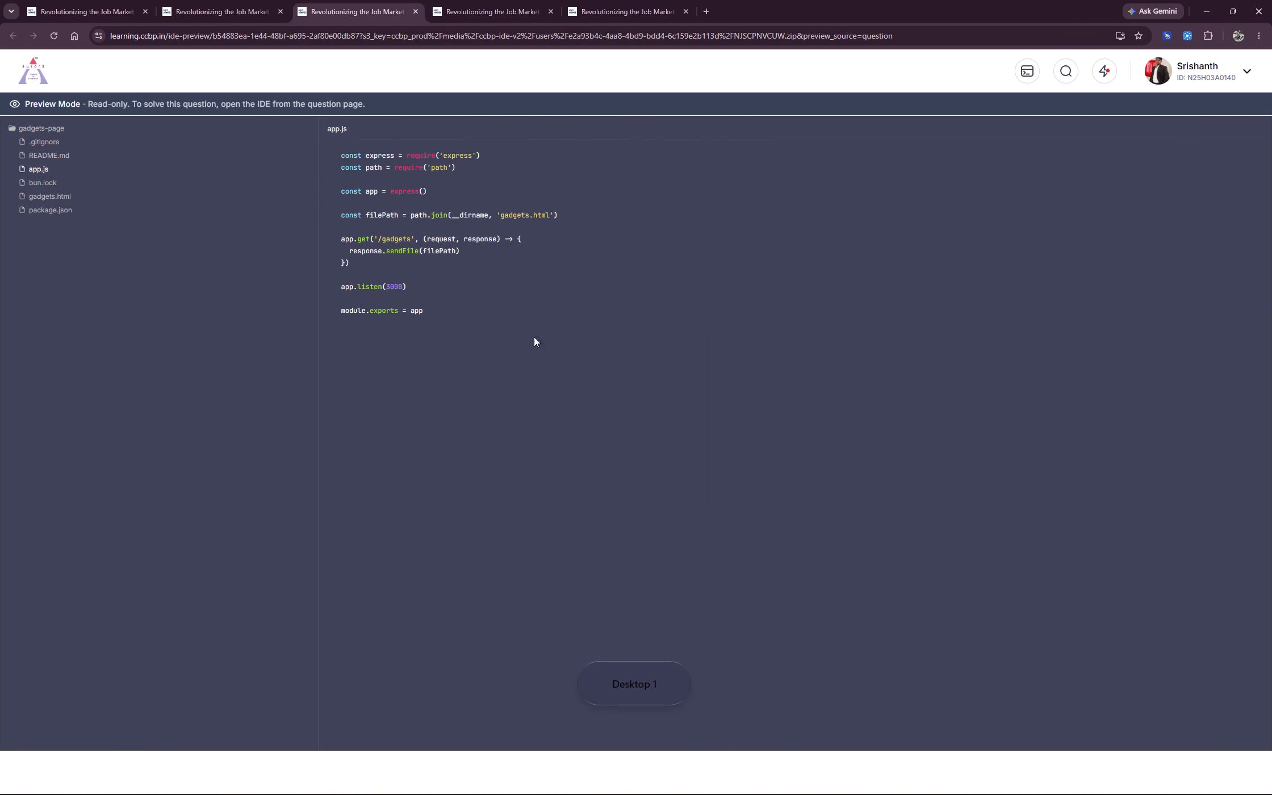
key("ctrl+Tab")
key("Print")
left_click_drag(0, 0, 1271, 794)
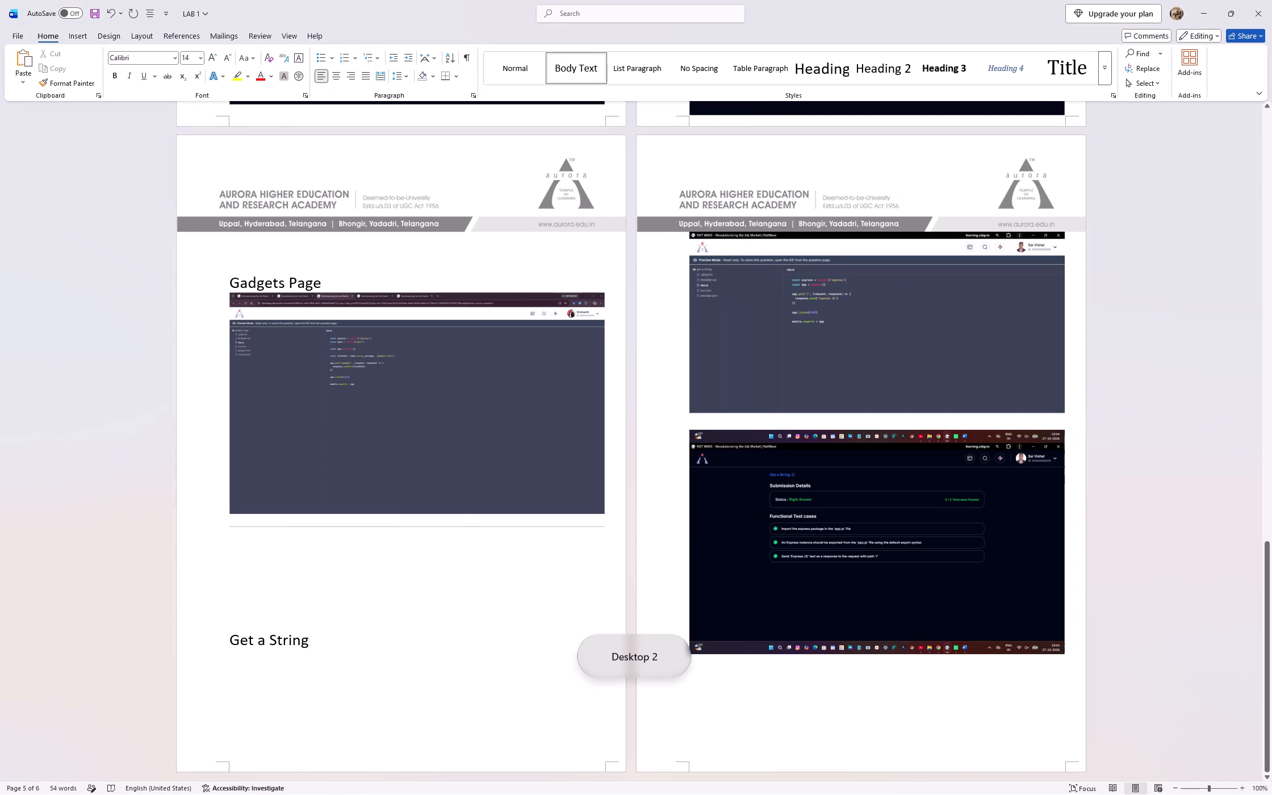
key("ctrl+v")
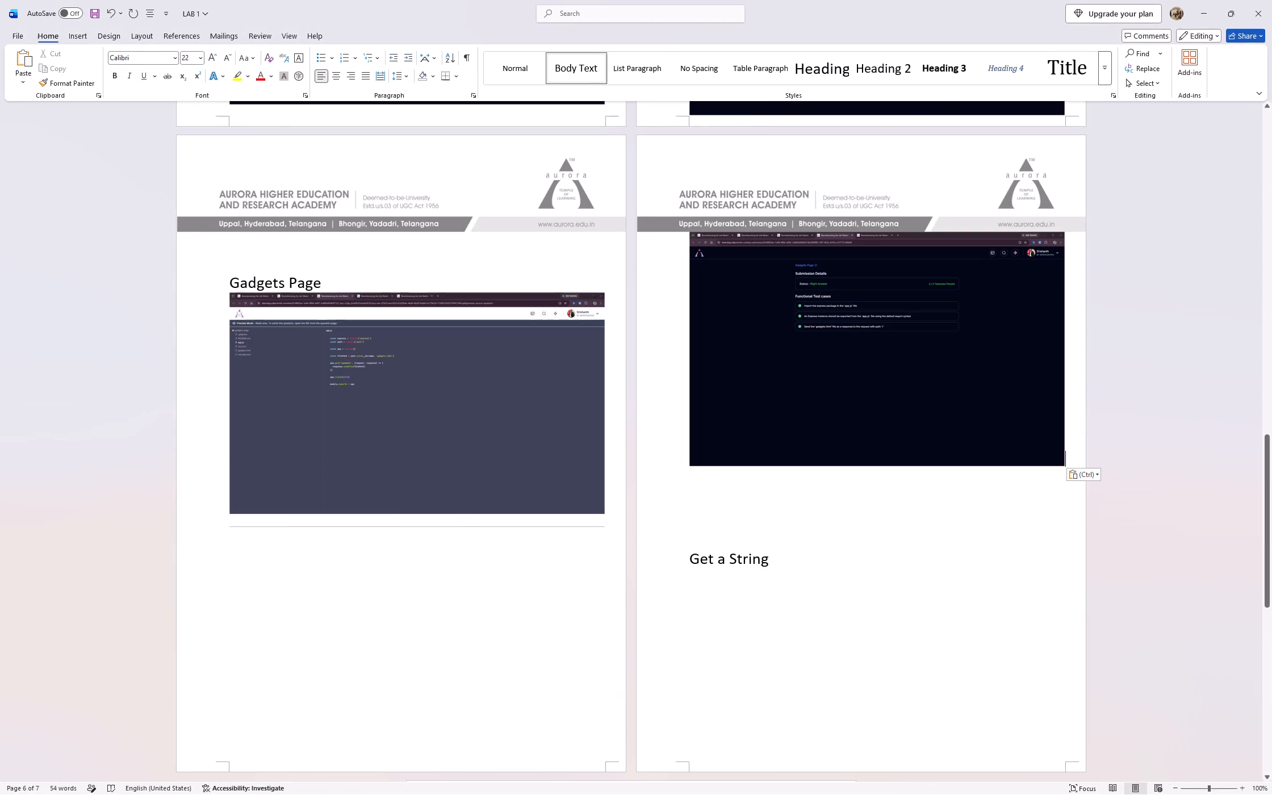
Delete one more blank line above the Gadgets Page heading to fit both new images on one page.
left_click(275, 266)
key("BackSpace")
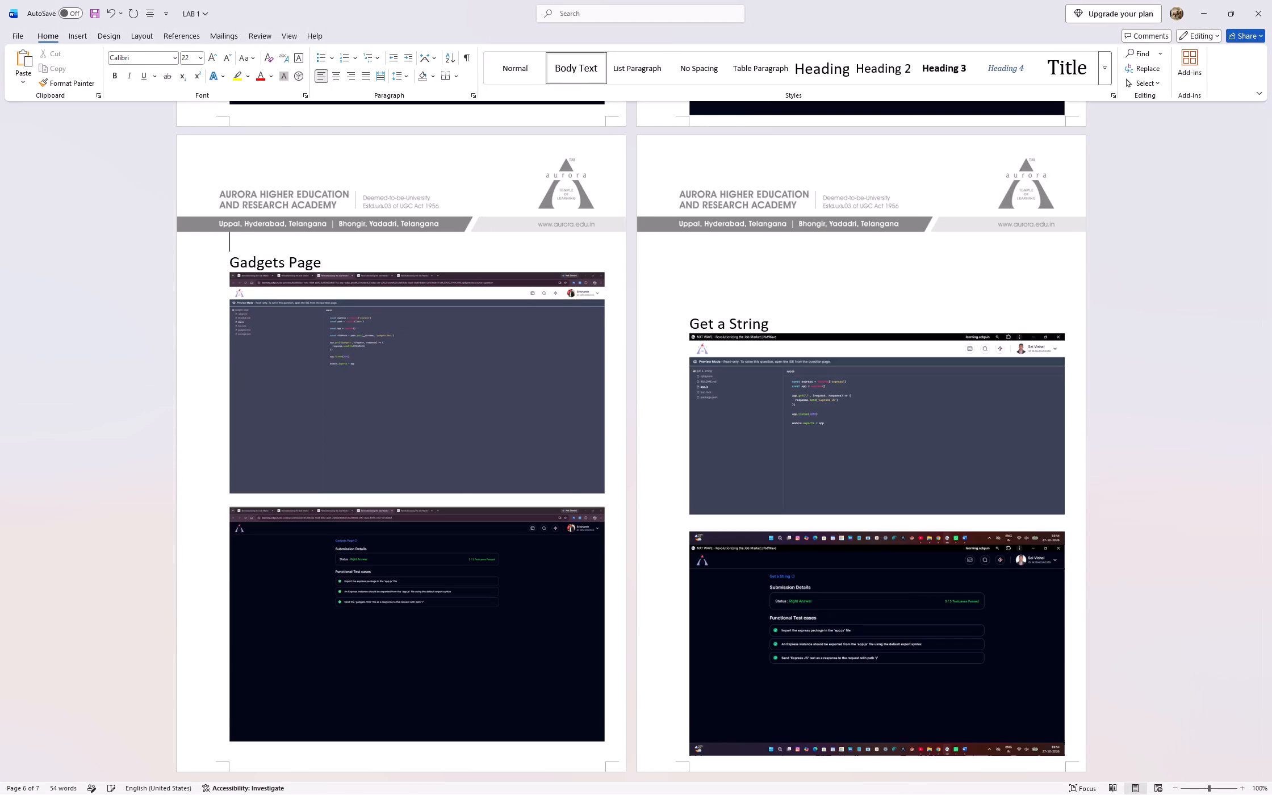
Delete the blank lines above the Get a String heading to move its content up the page.
left_click_drag(702, 304, 701, 263)
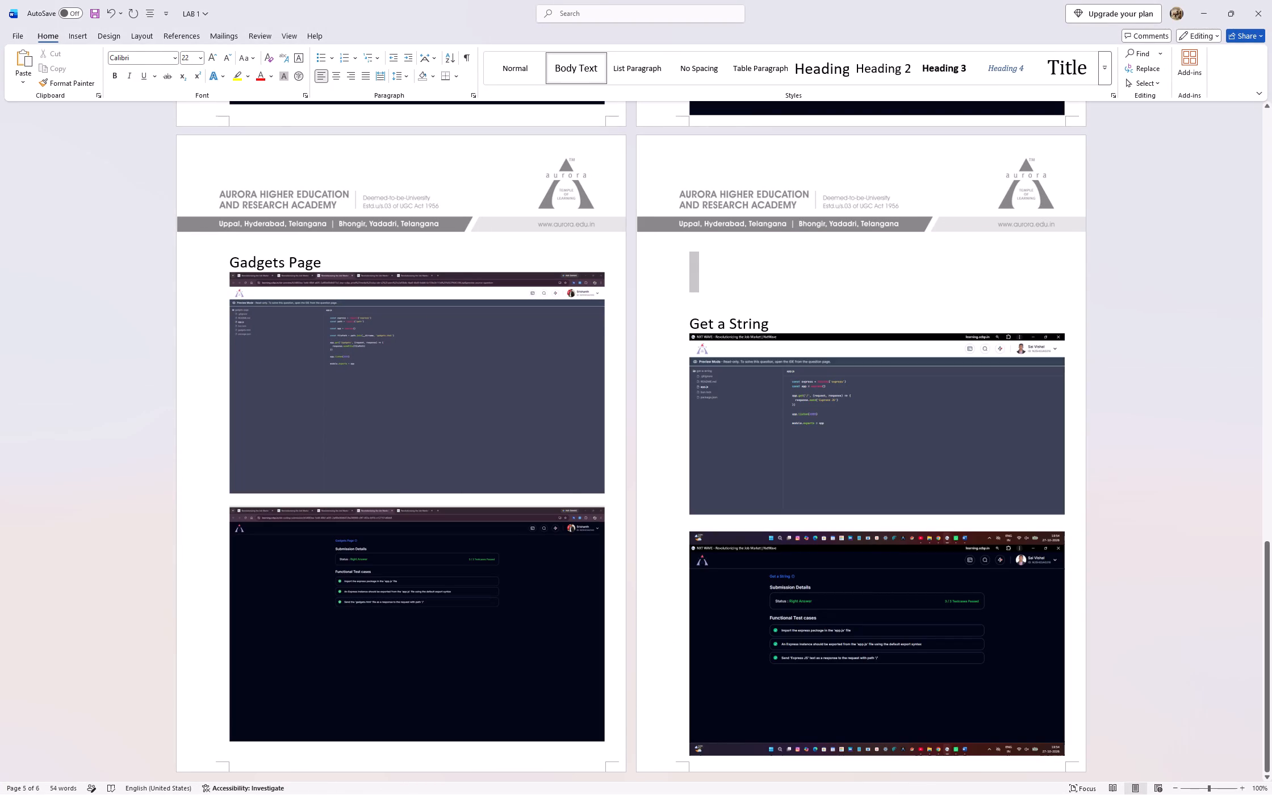
left_click_drag(701, 263, 701, 248)
key("BackSpace")
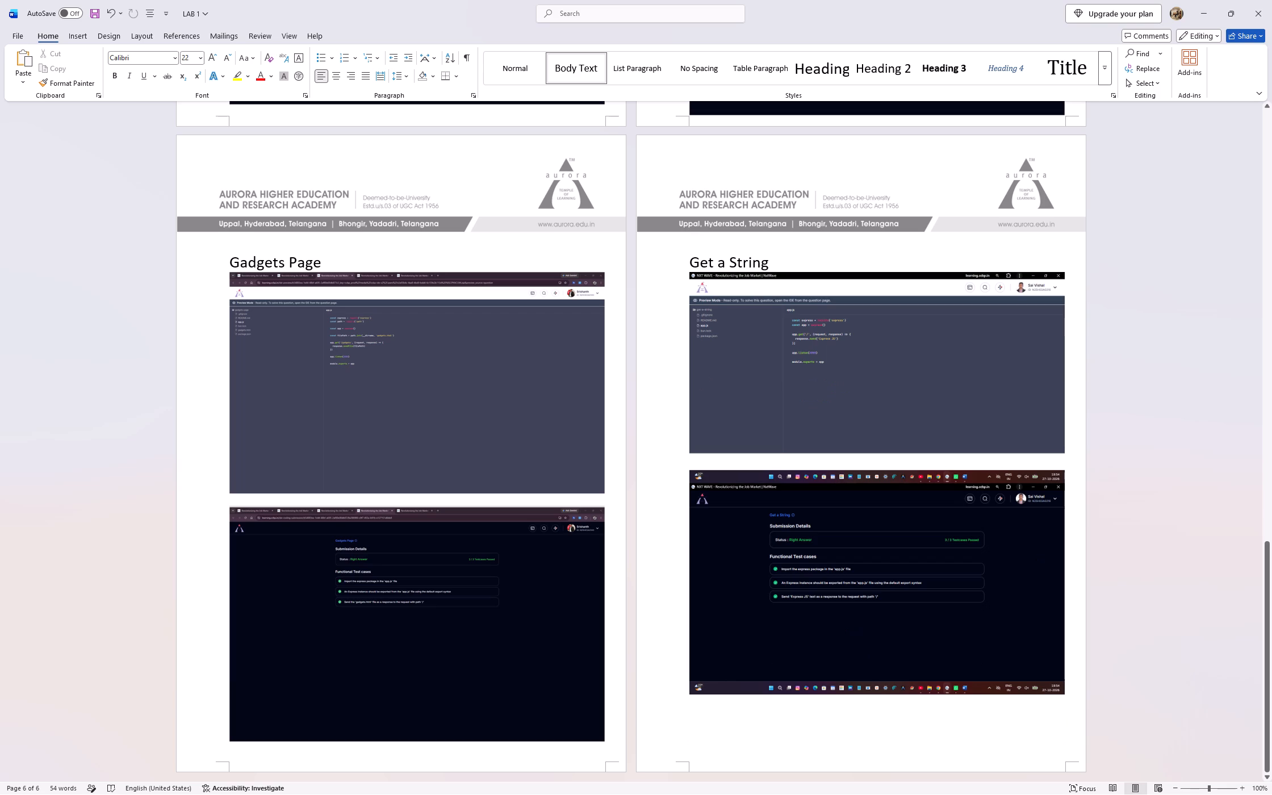
key("BackSpace")
Select the old code image under Get a String, and in Chrome go from Gadgets Page to the Get a String exercise.
left_click(834, 299)
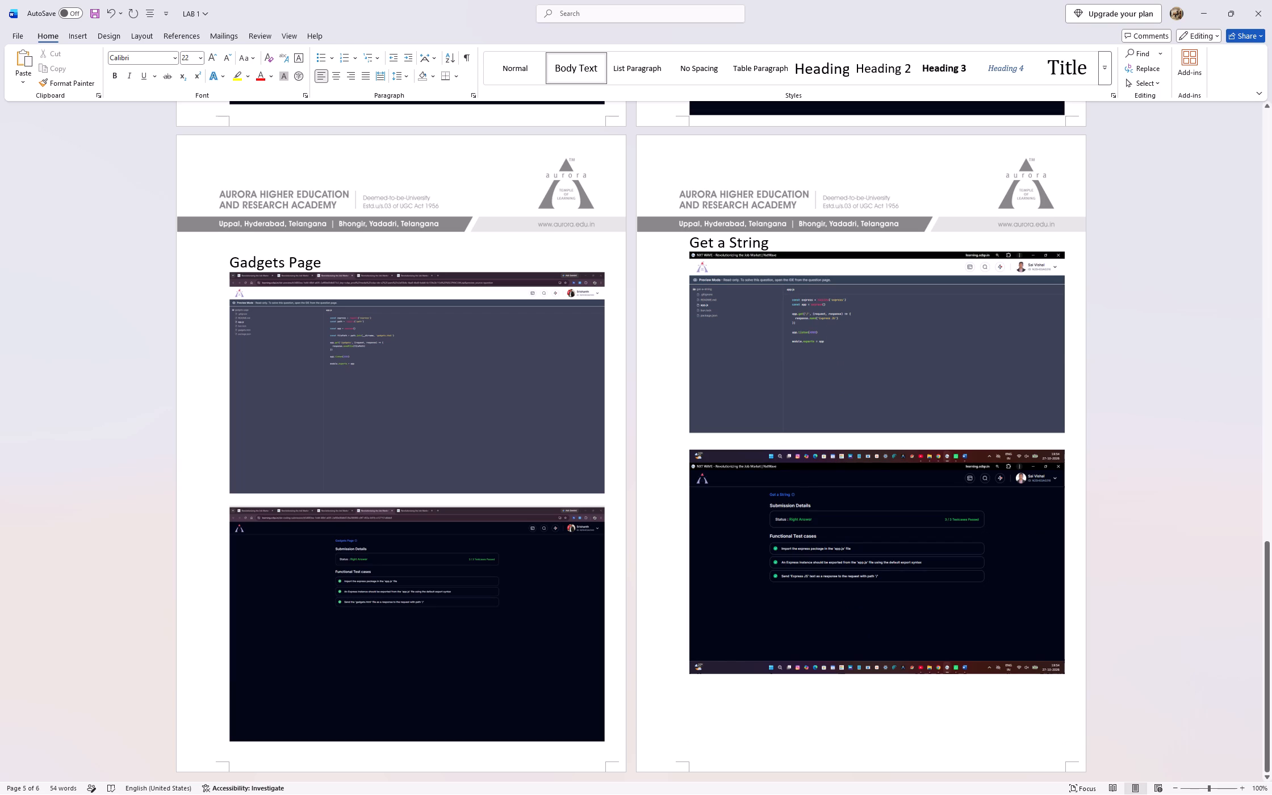
scroll(834, 299, "down", 5)
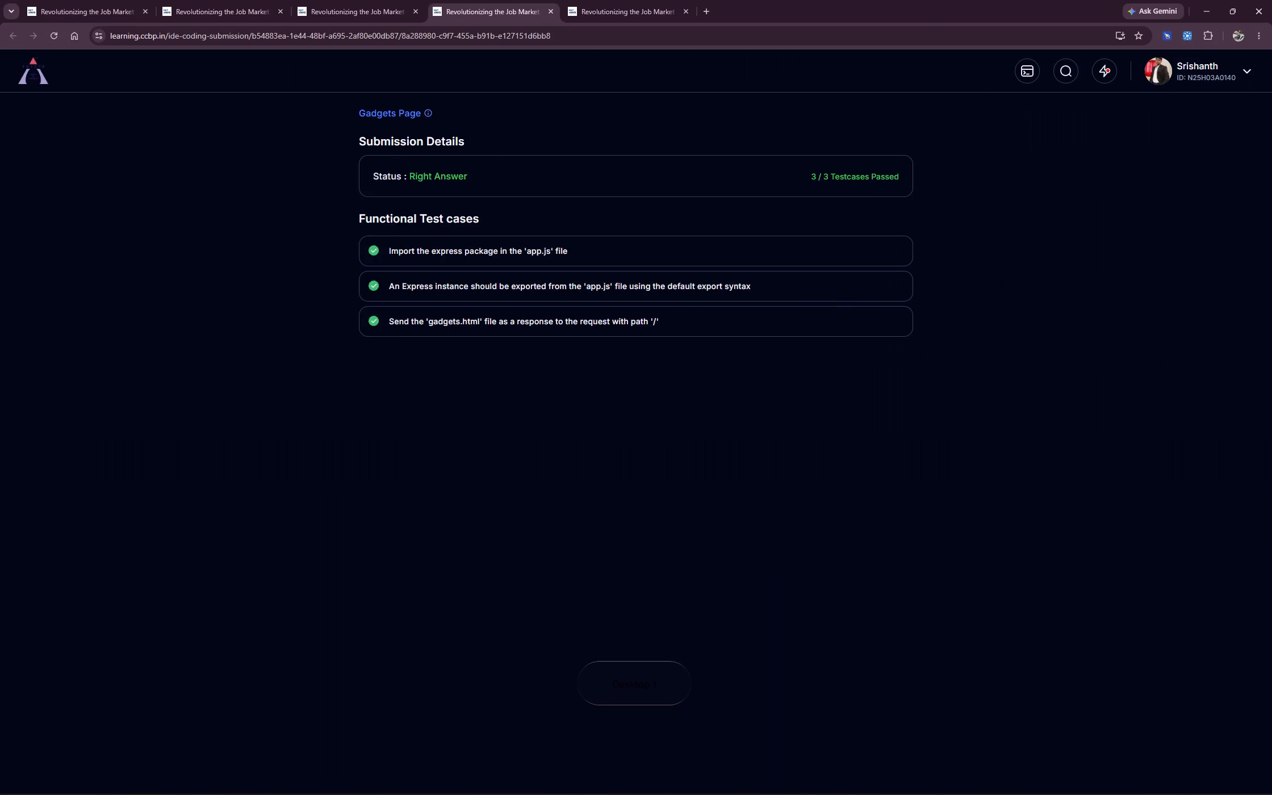
key("XF86Back")
key("ctrl+w")
key("ctrl+w")
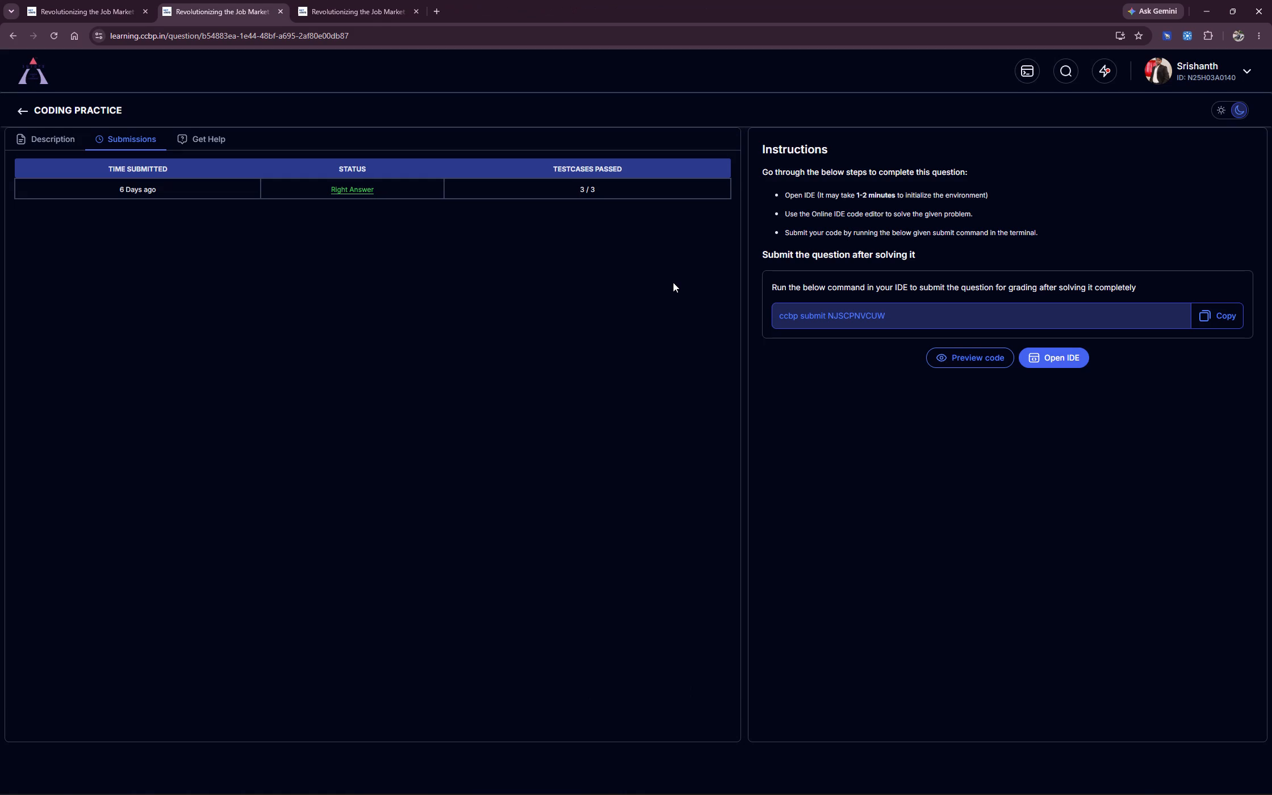
key("XF86Back")
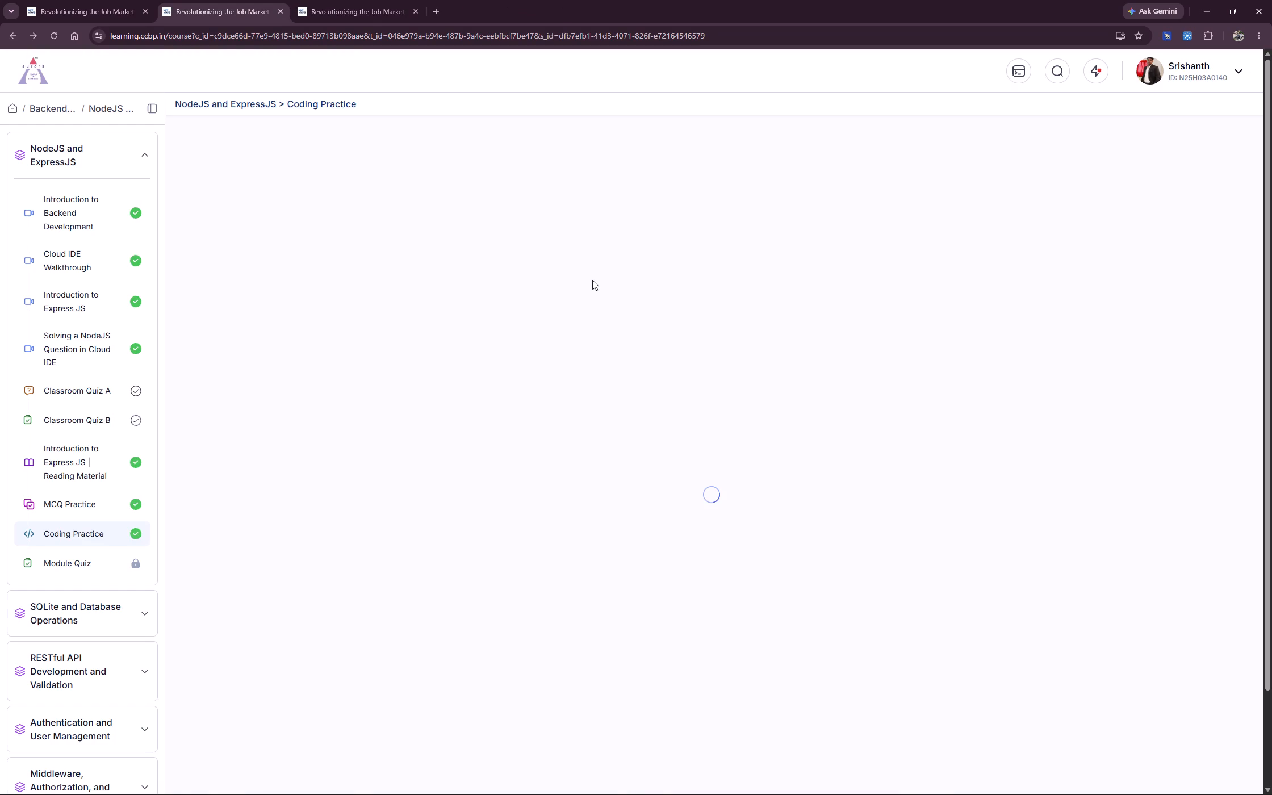
left_click(432, 474)
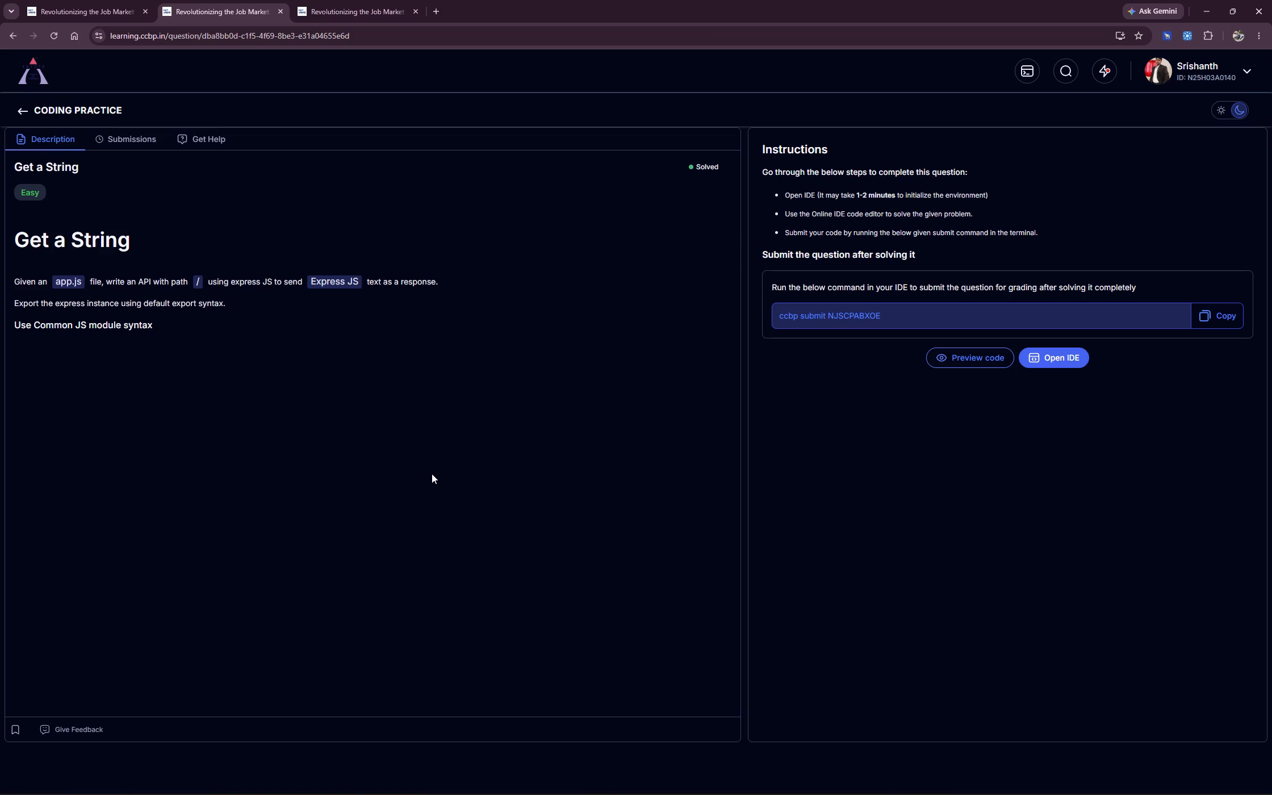
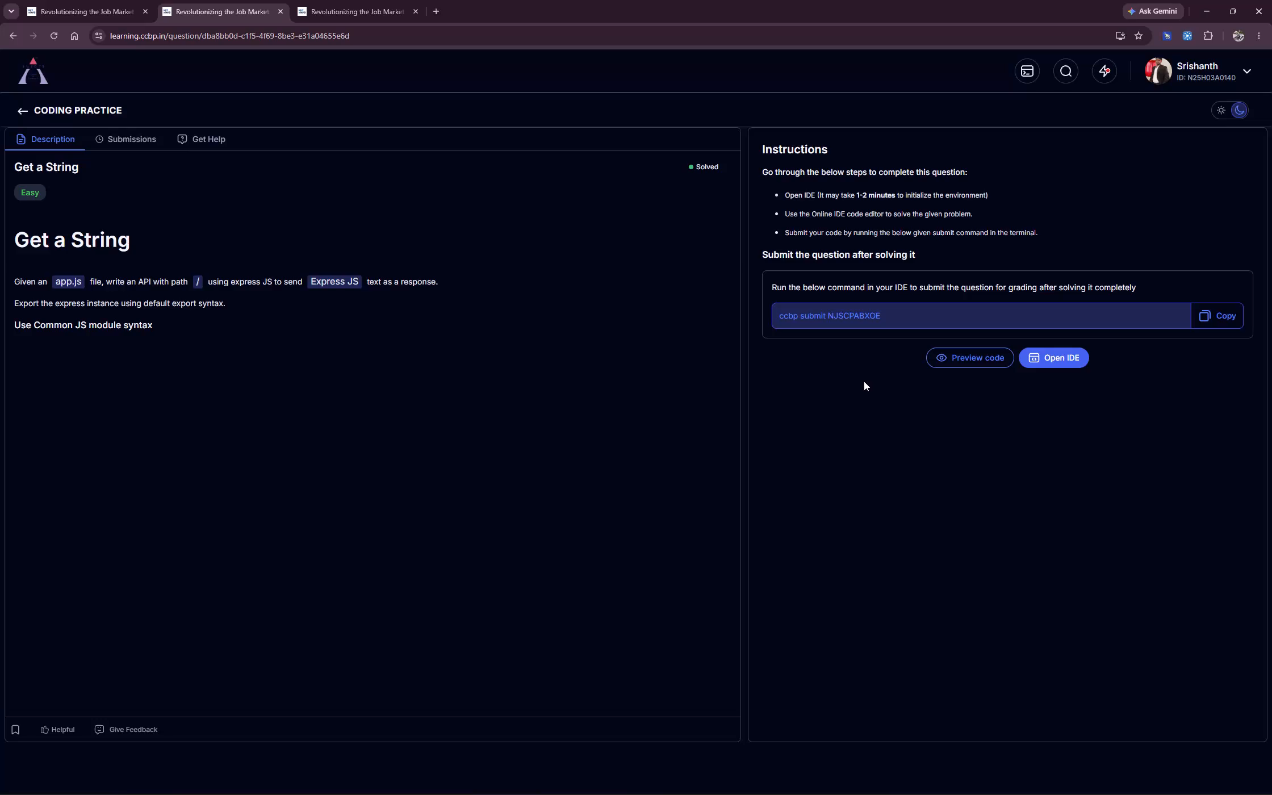
Replace the old code image under Get a String with a full-page capture of the exercise's app.js code preview from Chrome.
key("ctrl+shift+Tab")
key("ctrl+Tab")
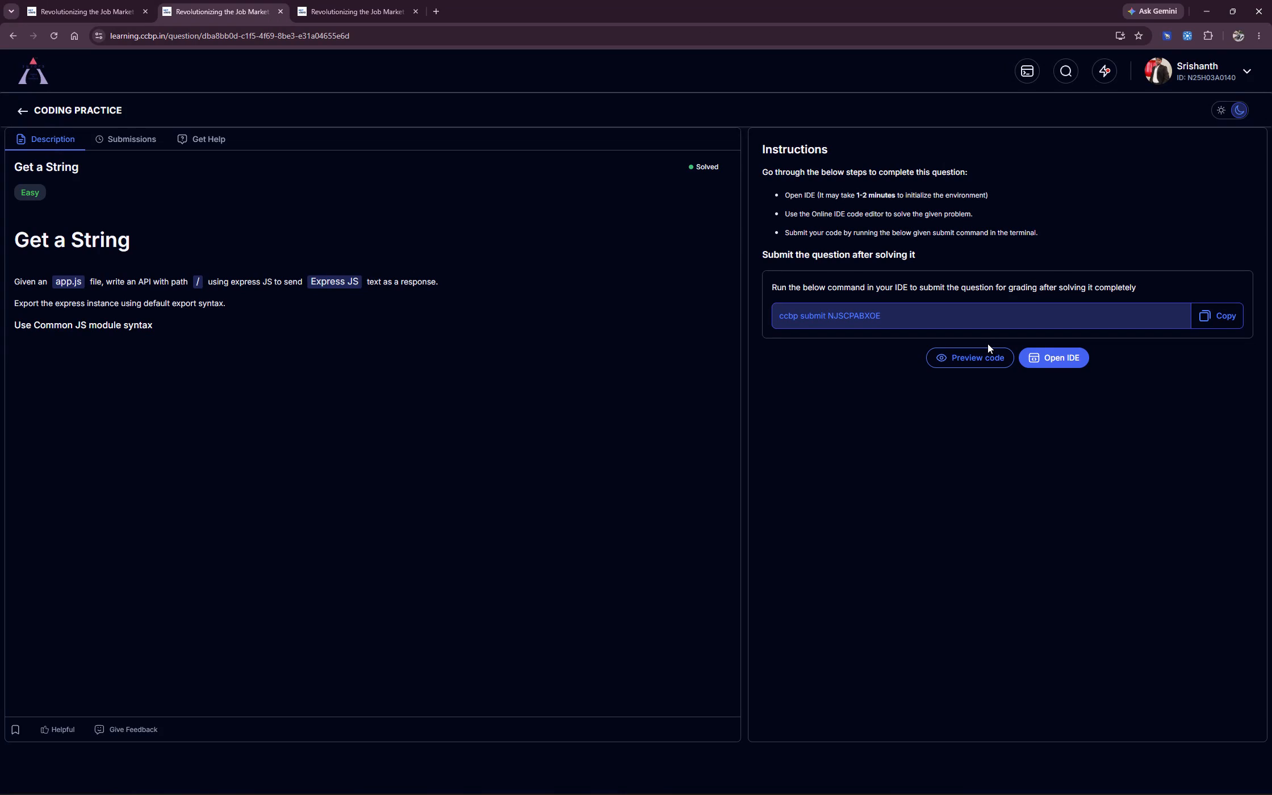
scroll(1047, 480, "down", 1)
left_click(956, 362, "ctrl")
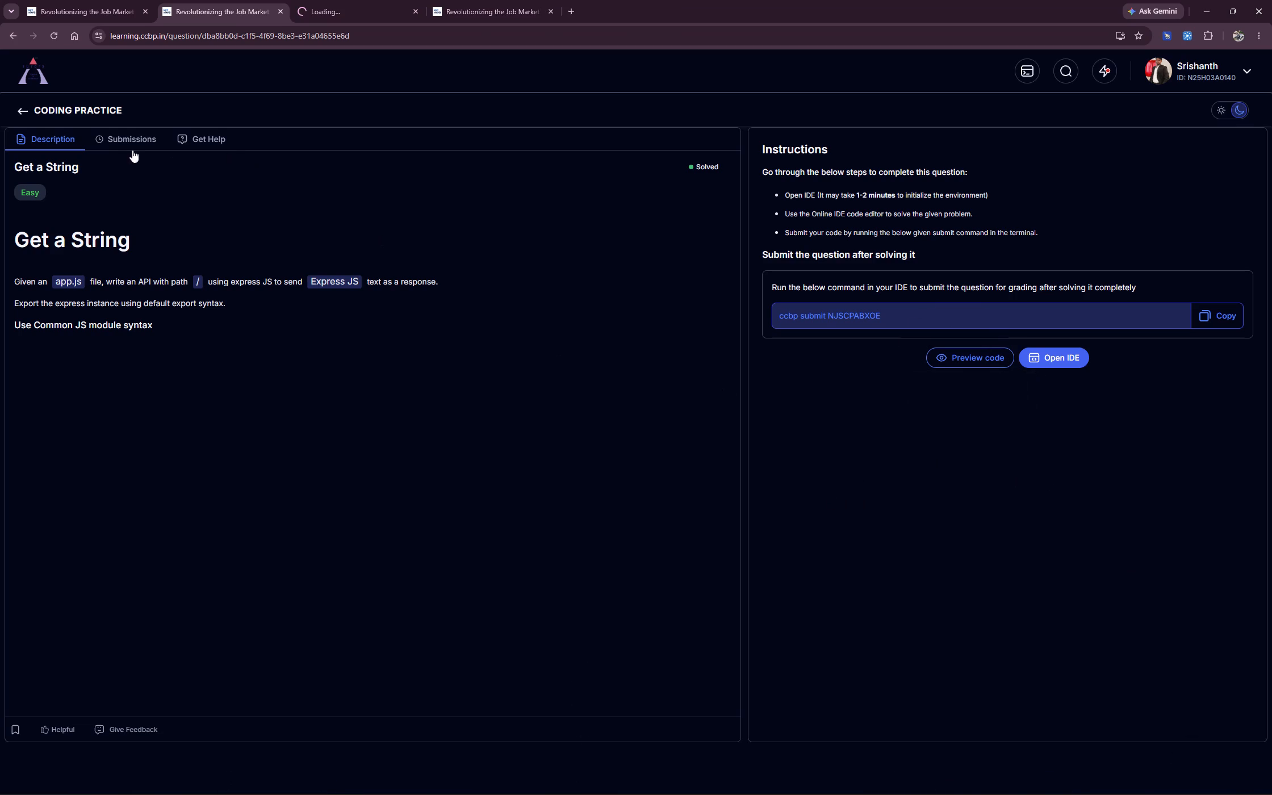
left_click(114, 134)
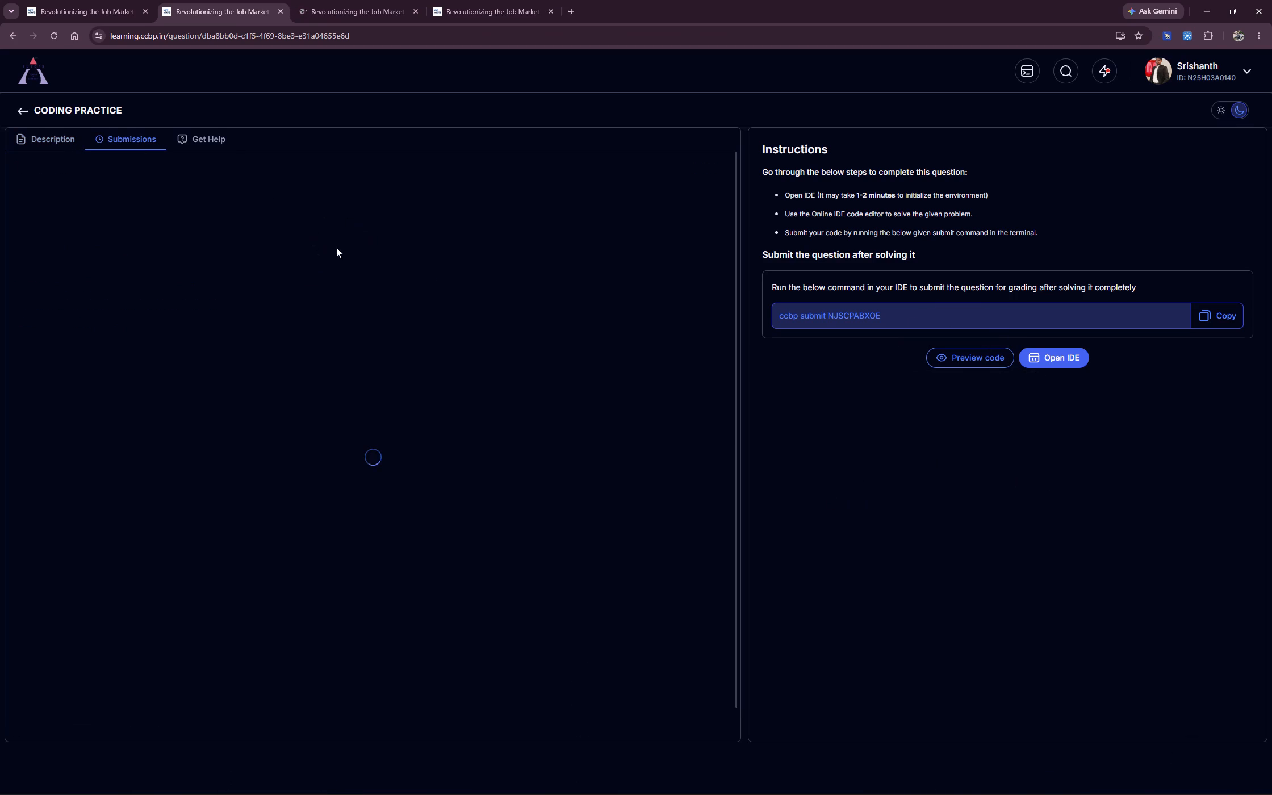
left_click(354, 188, "ctrl")
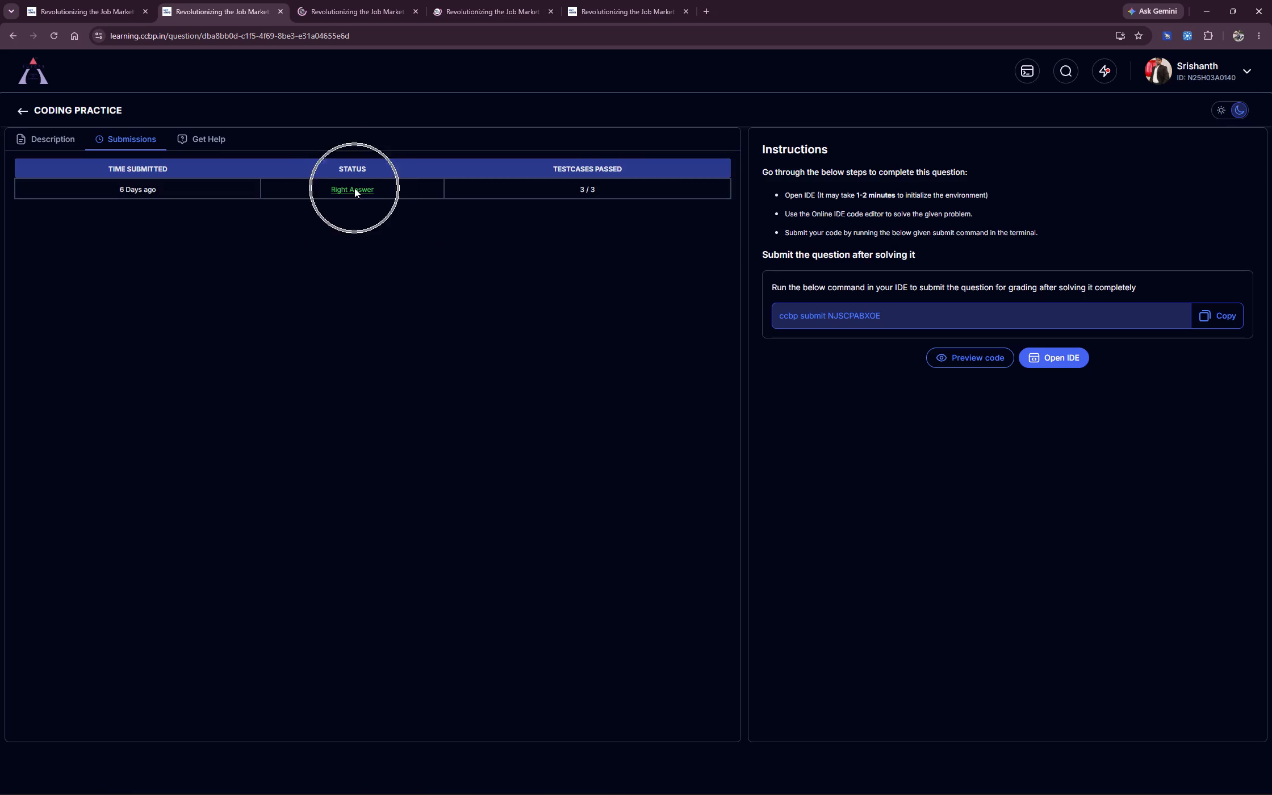
left_click(358, 16)
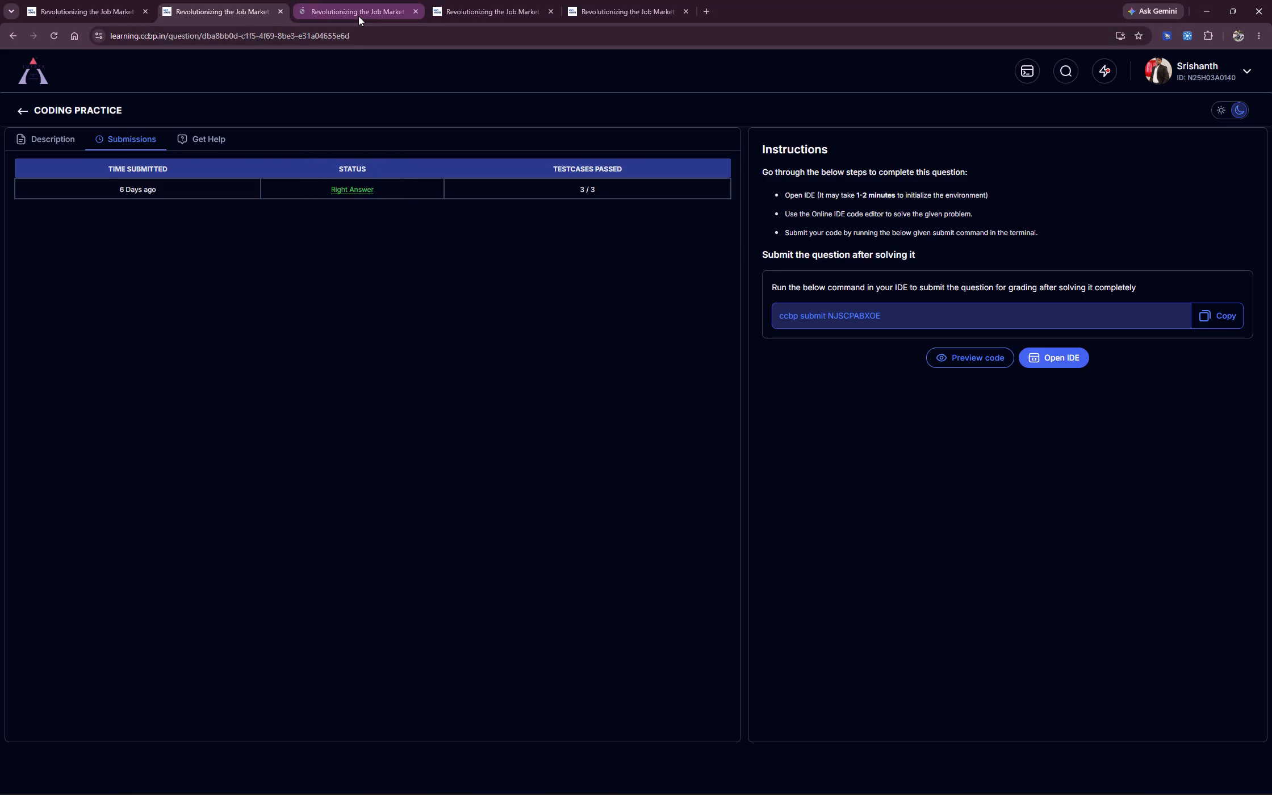
key("Print")
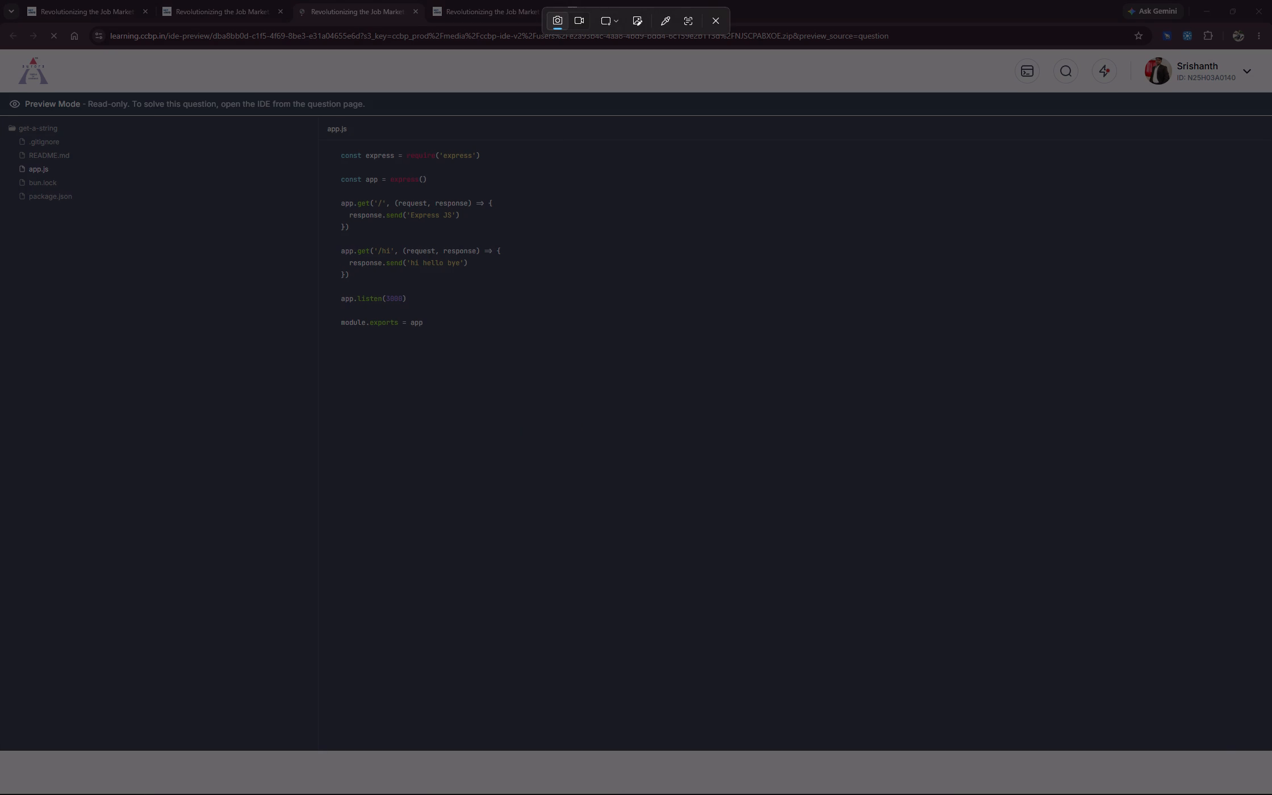
left_click_drag(0, 5, 1271, 794)
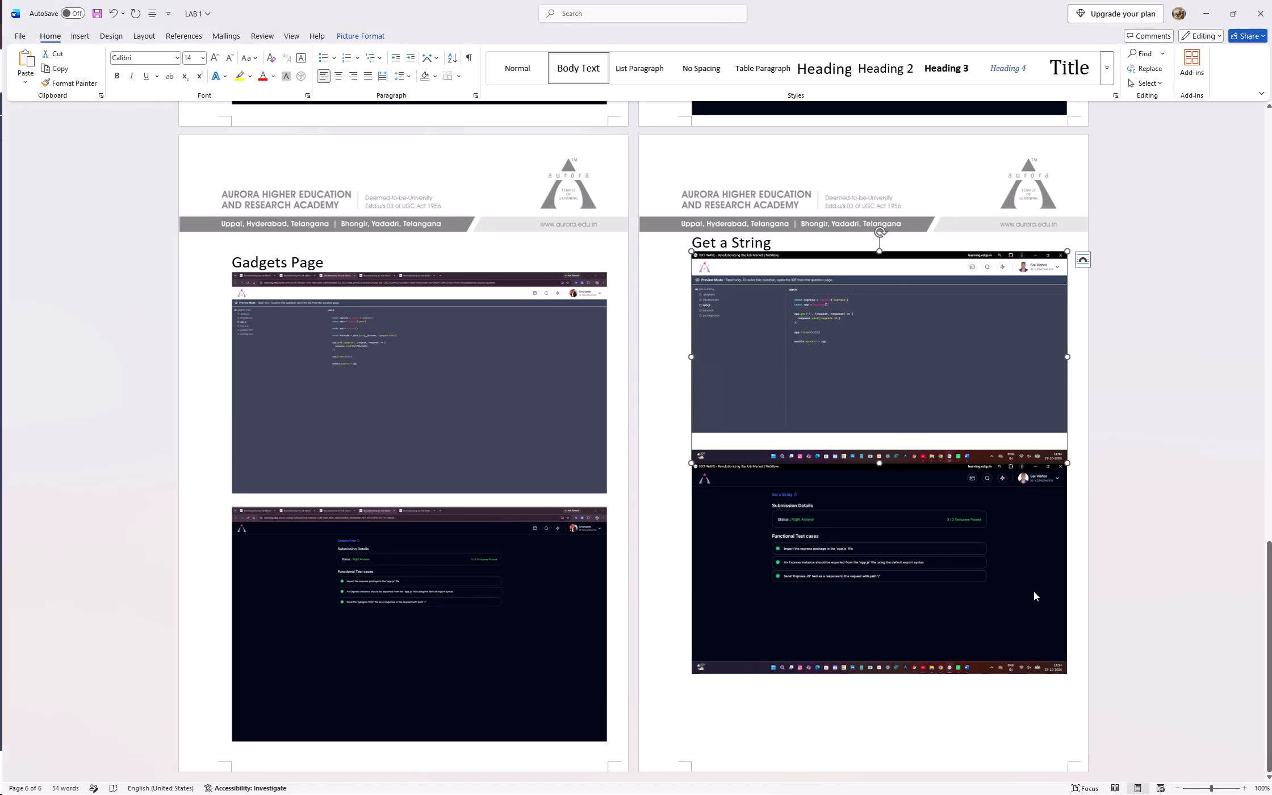
left_click(856, 378)
key("Delete")
key("ctrl+v")
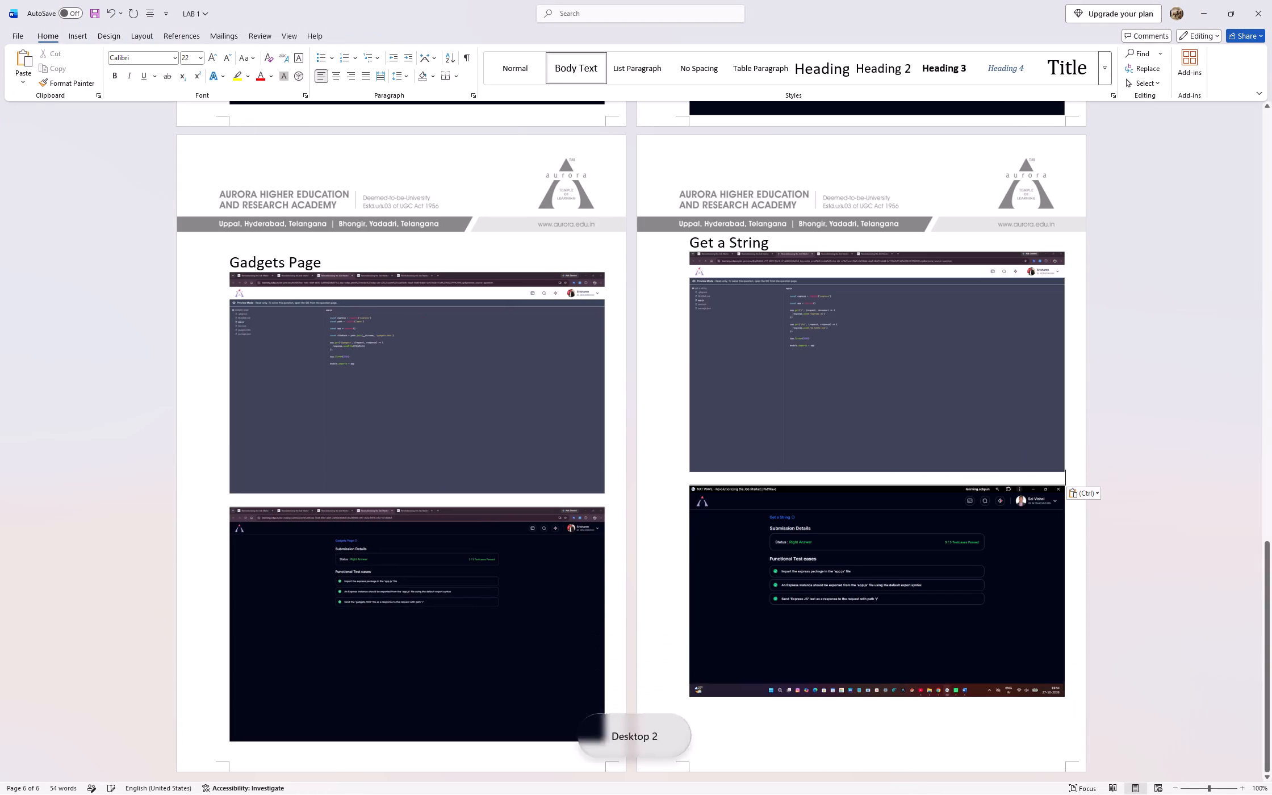
Replace the old submission result image under Get a String with a full-page capture of the exercise's Right Answer submission from Chrome.
left_click(860, 617)
key("Delete")
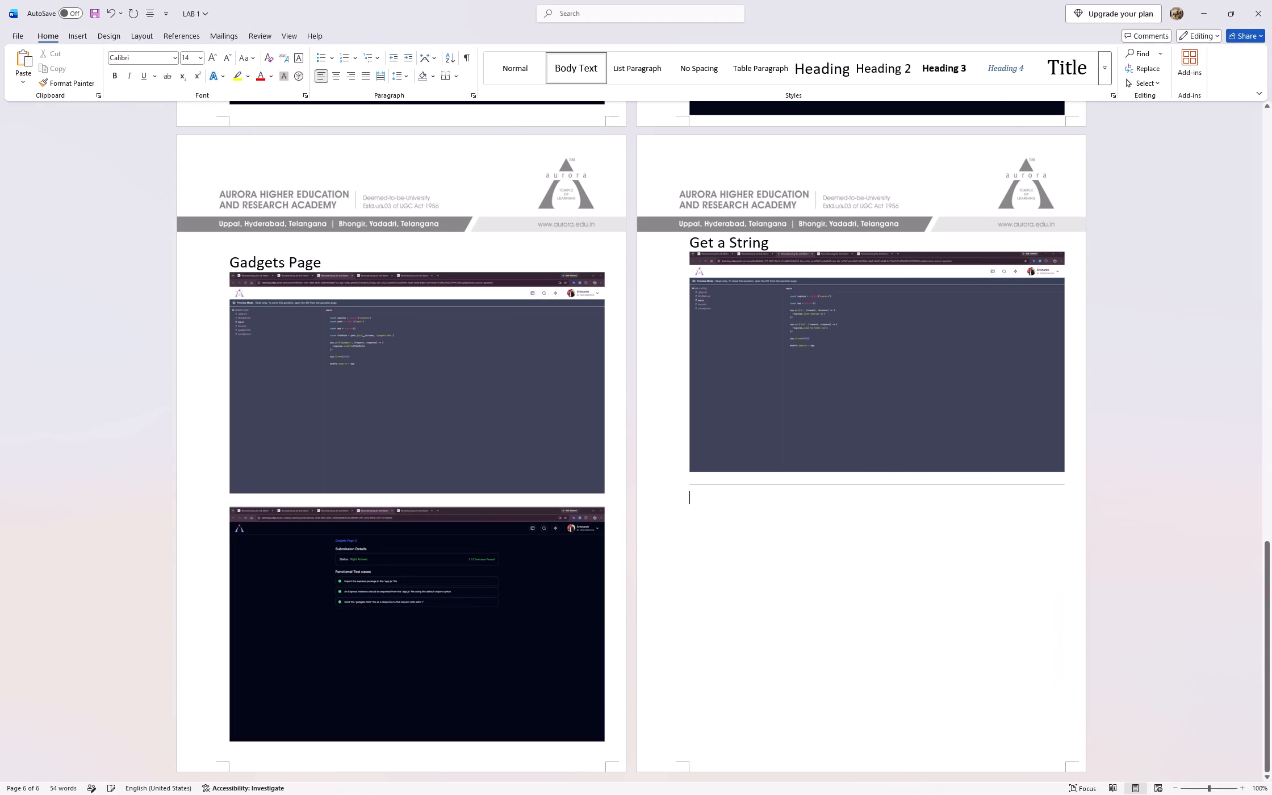
key("ctrl+w")
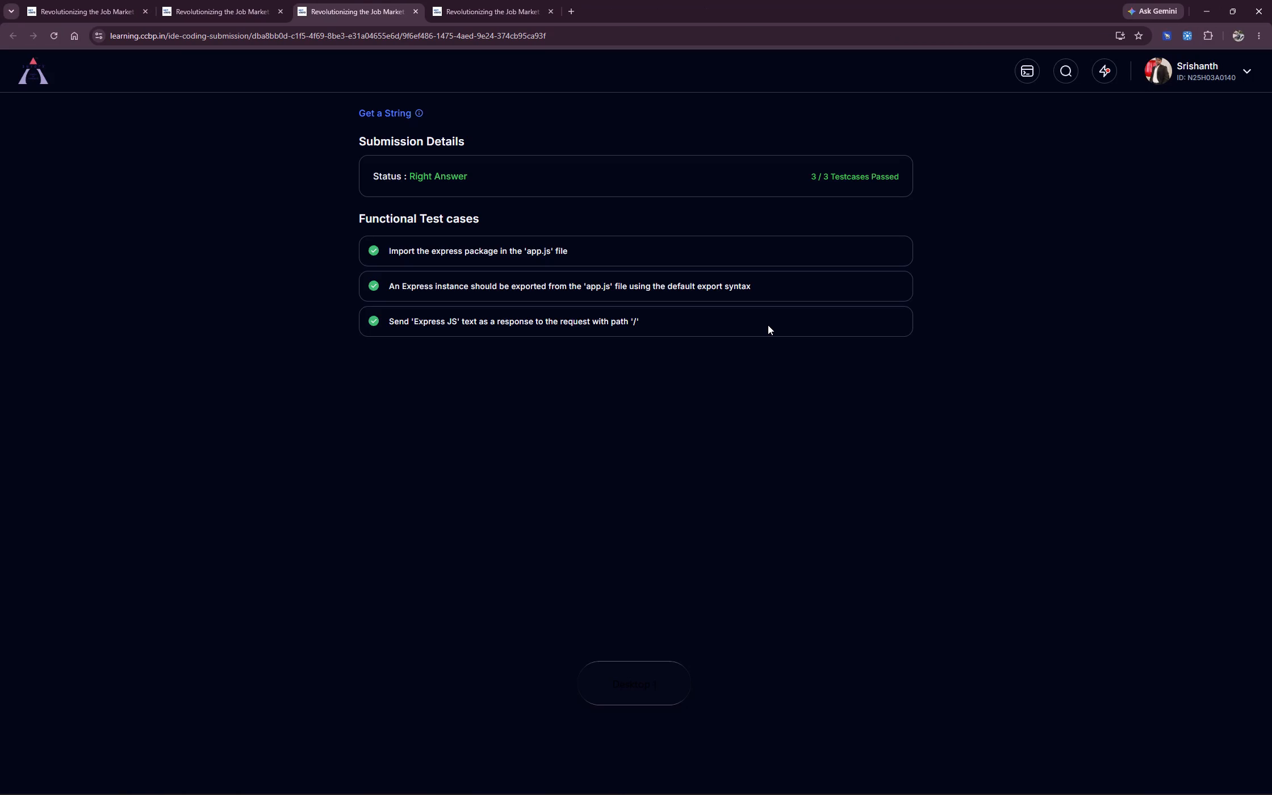
key("Print")
left_click_drag(0, 0, 1271, 794)
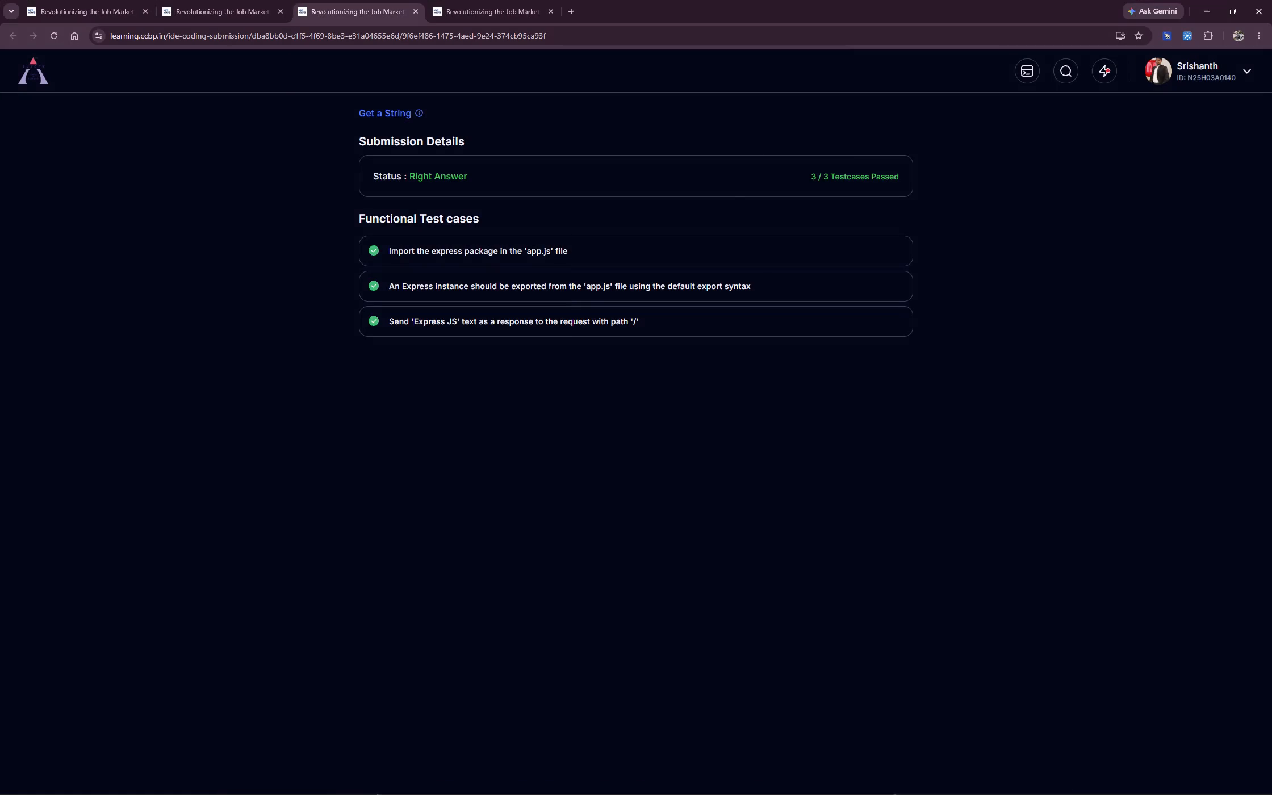
key("ctrl+v")
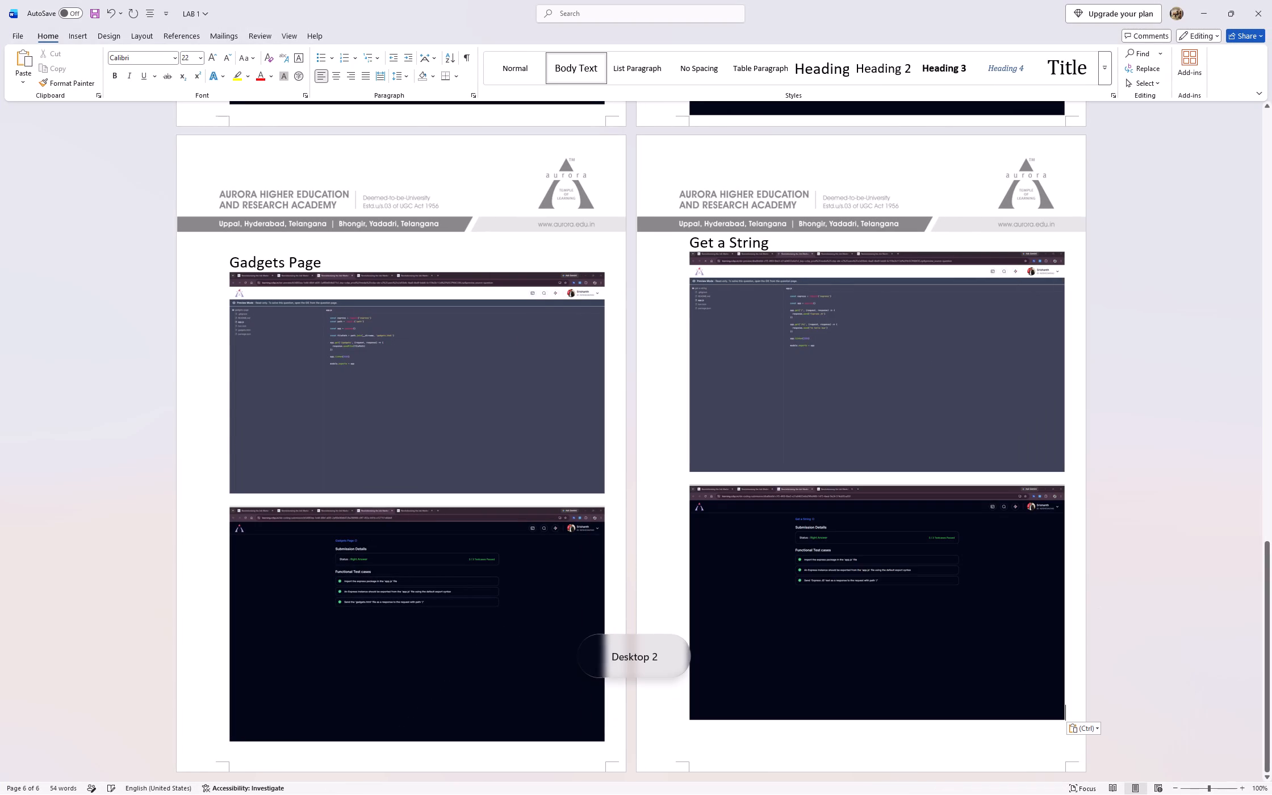
Review the report from the Get a String page back to the cover page, examining the student details and replaced screenshots.
scroll(862, 505, "down", 1)
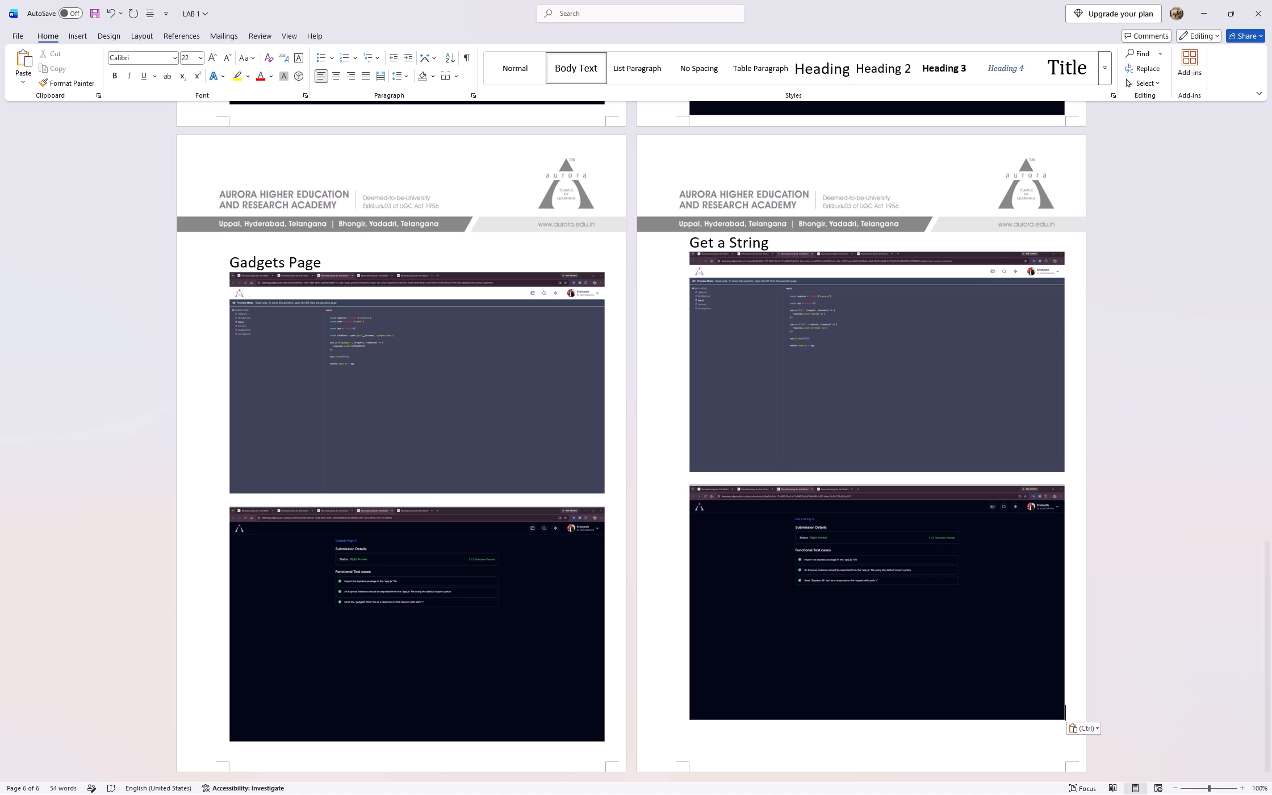
scroll(862, 505, "up", 4)
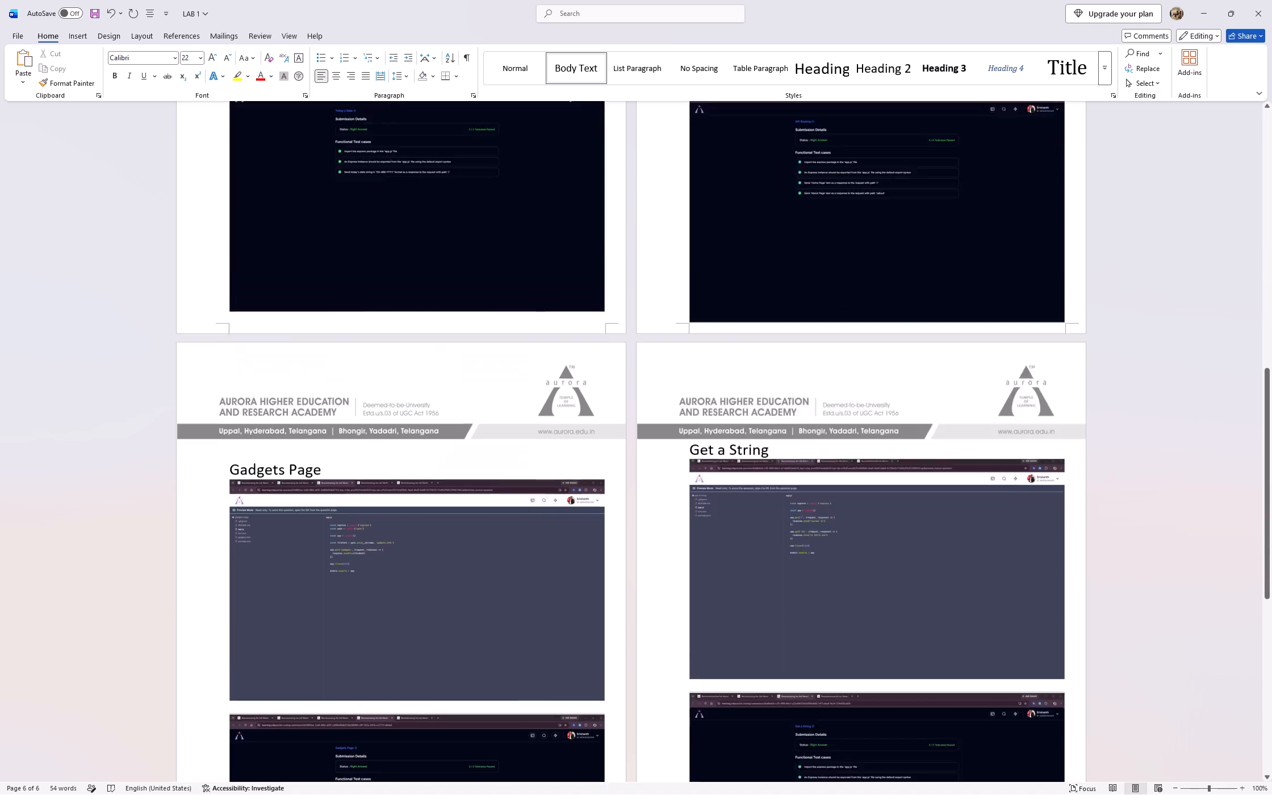
scroll(862, 505, "up", 6)
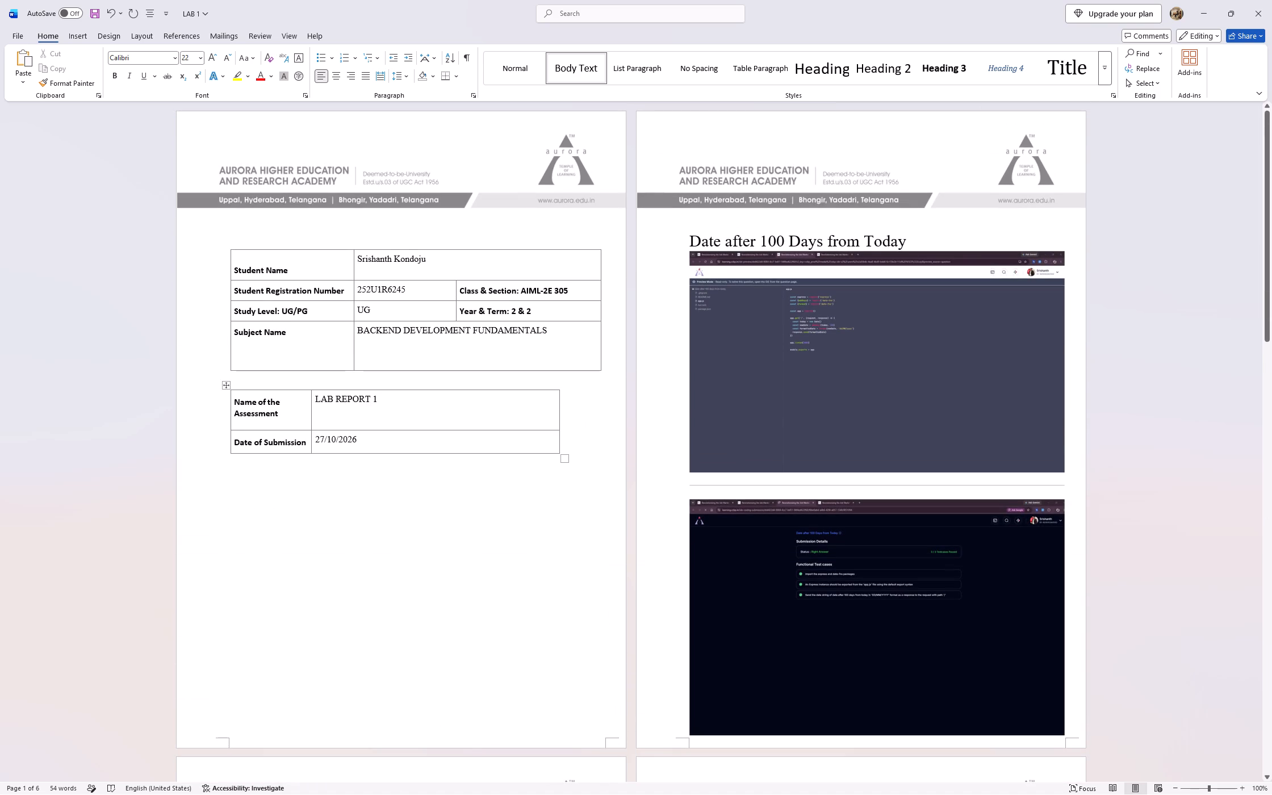
scroll(446, 453, "down", 1)
scroll(446, 453, "up", 1)
scroll(495, 458, "up", 1)
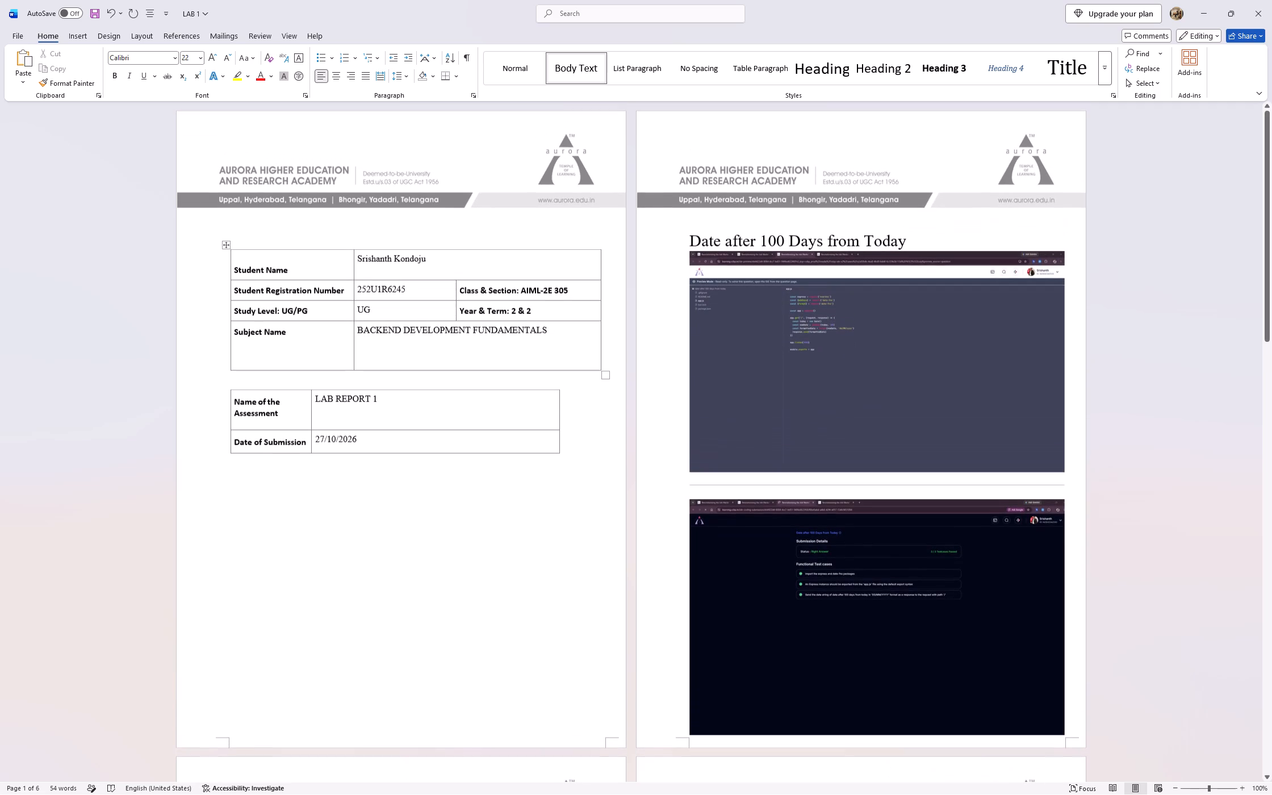
scroll(593, 417, "down", 1)
scroll(593, 417, "up", 1)
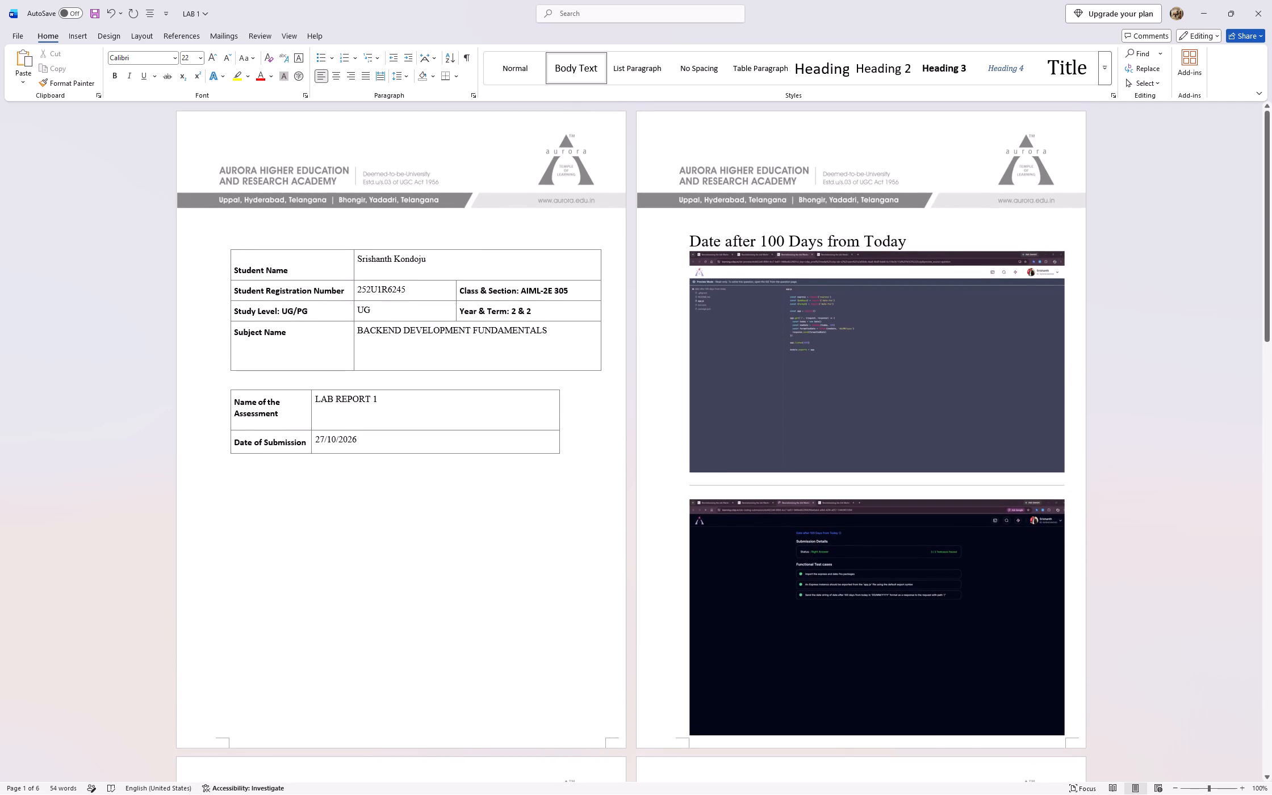
Save the LAB 1 report.
key("ctrl+s")
Look through all exercise pages of the saved report once more, checking the headings, images and page layout.
scroll(750, 450, "down", 6)
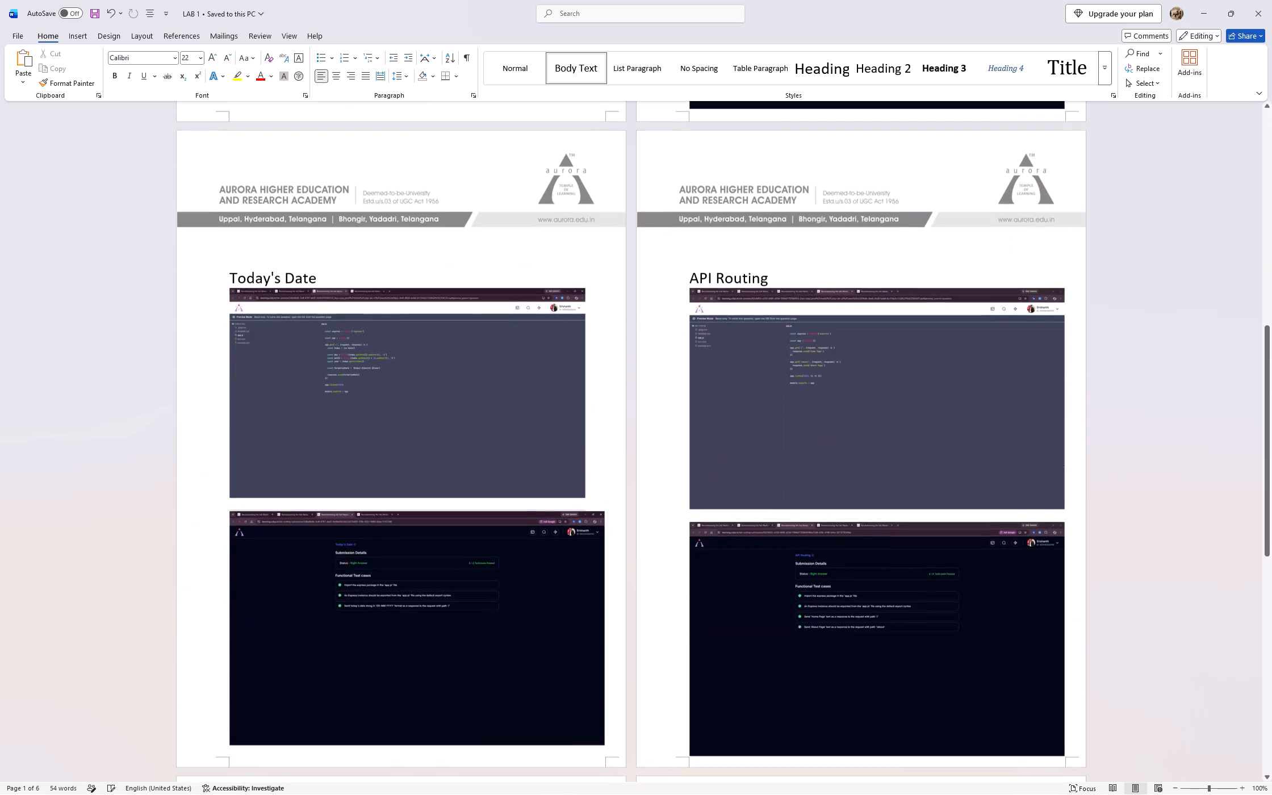
scroll(750, 450, "down", 5)
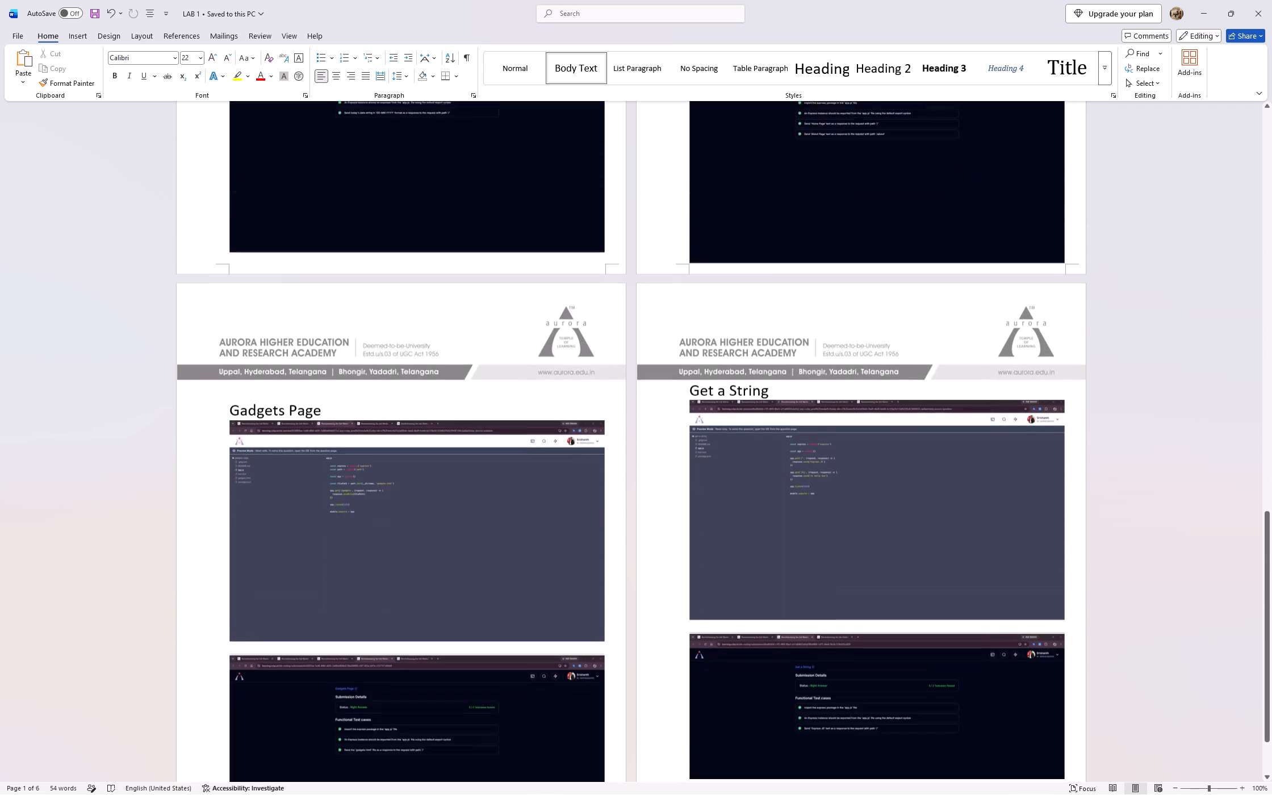
scroll(793, 500, "down", 5)
scroll(793, 500, "up", 6)
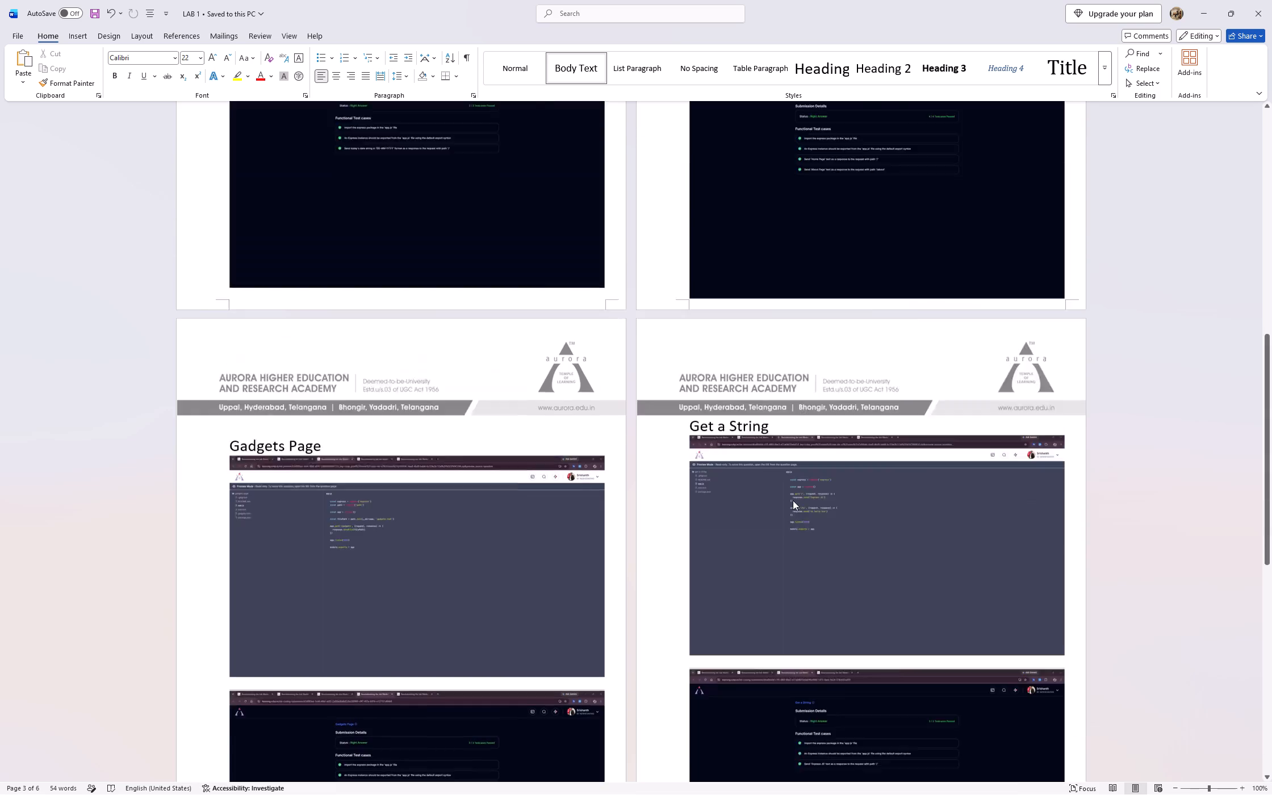
scroll(793, 500, "up", 6)
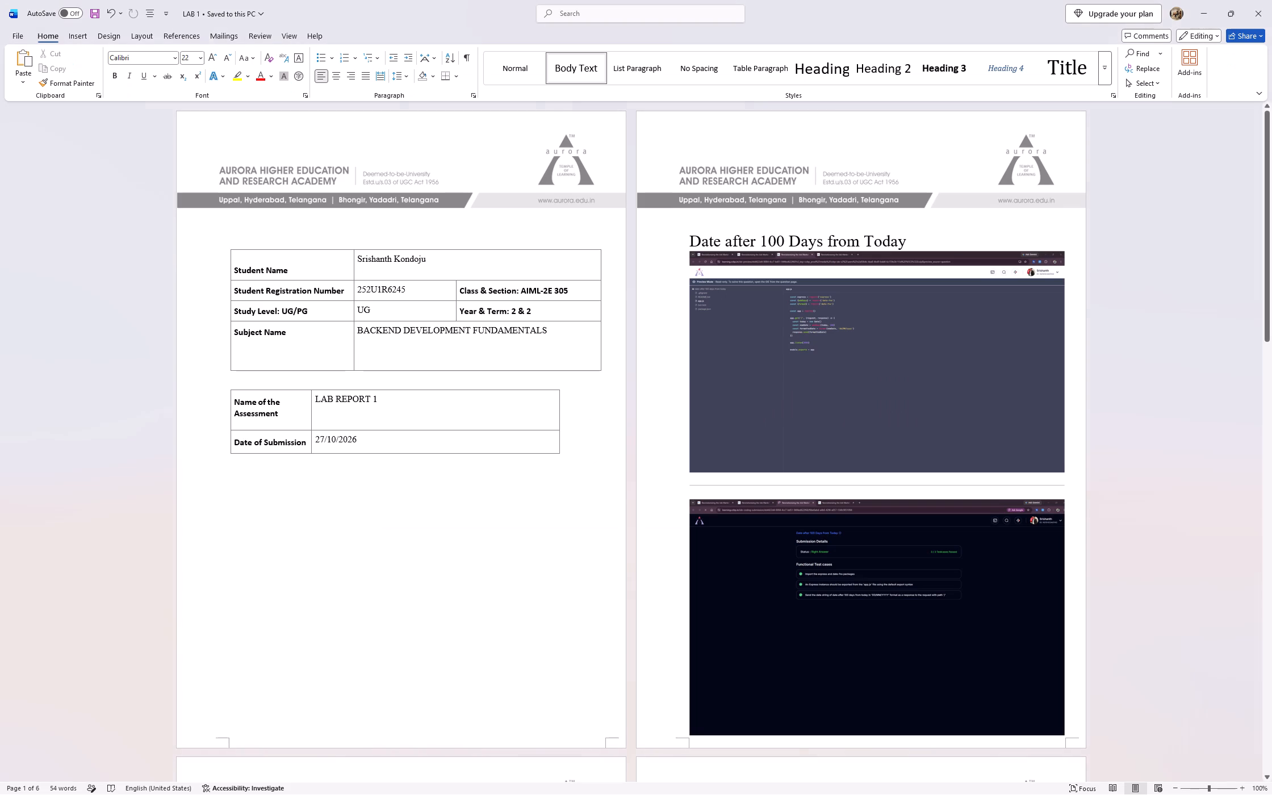
Print all pages with Microsoft Print to PDF, choosing ASSINGMENTS > 2ND YEAR > TERM 2 > Backend on drive D as the destination.
key("ctrl+p")
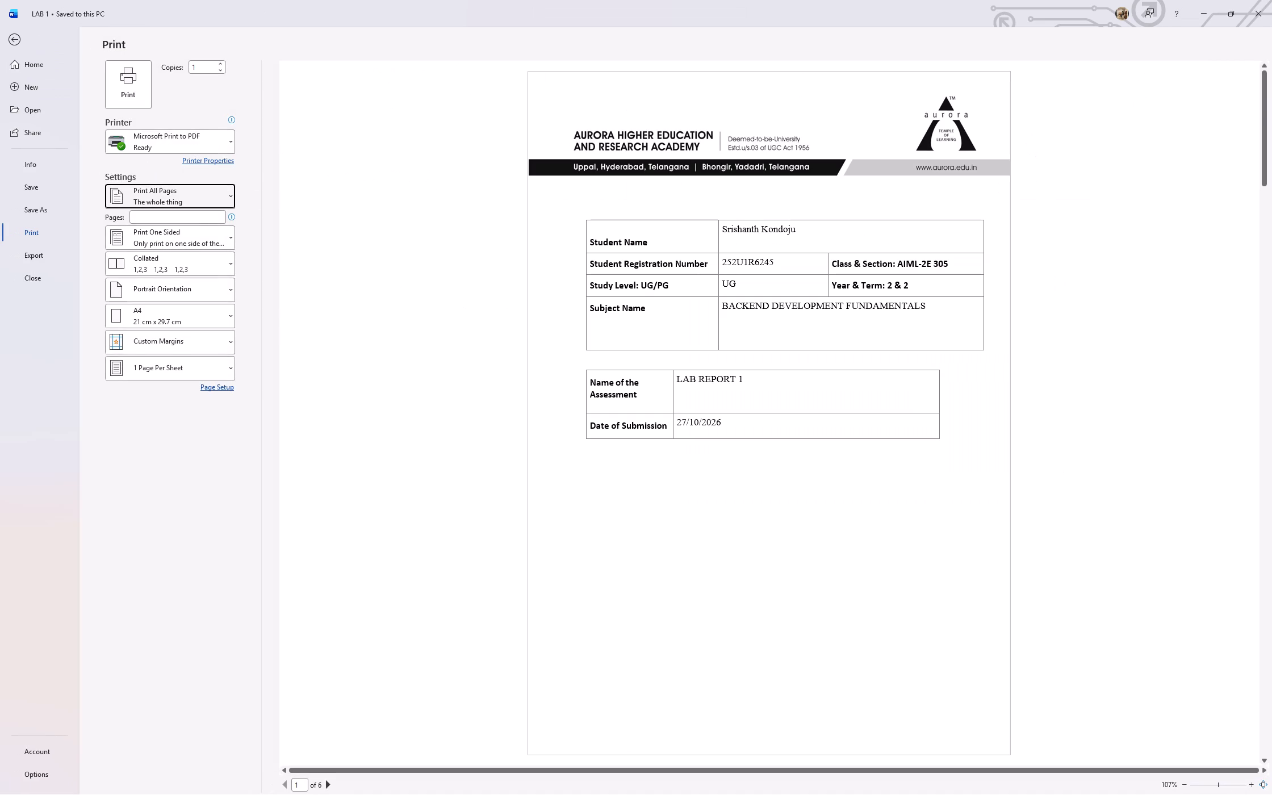
left_click(141, 82)
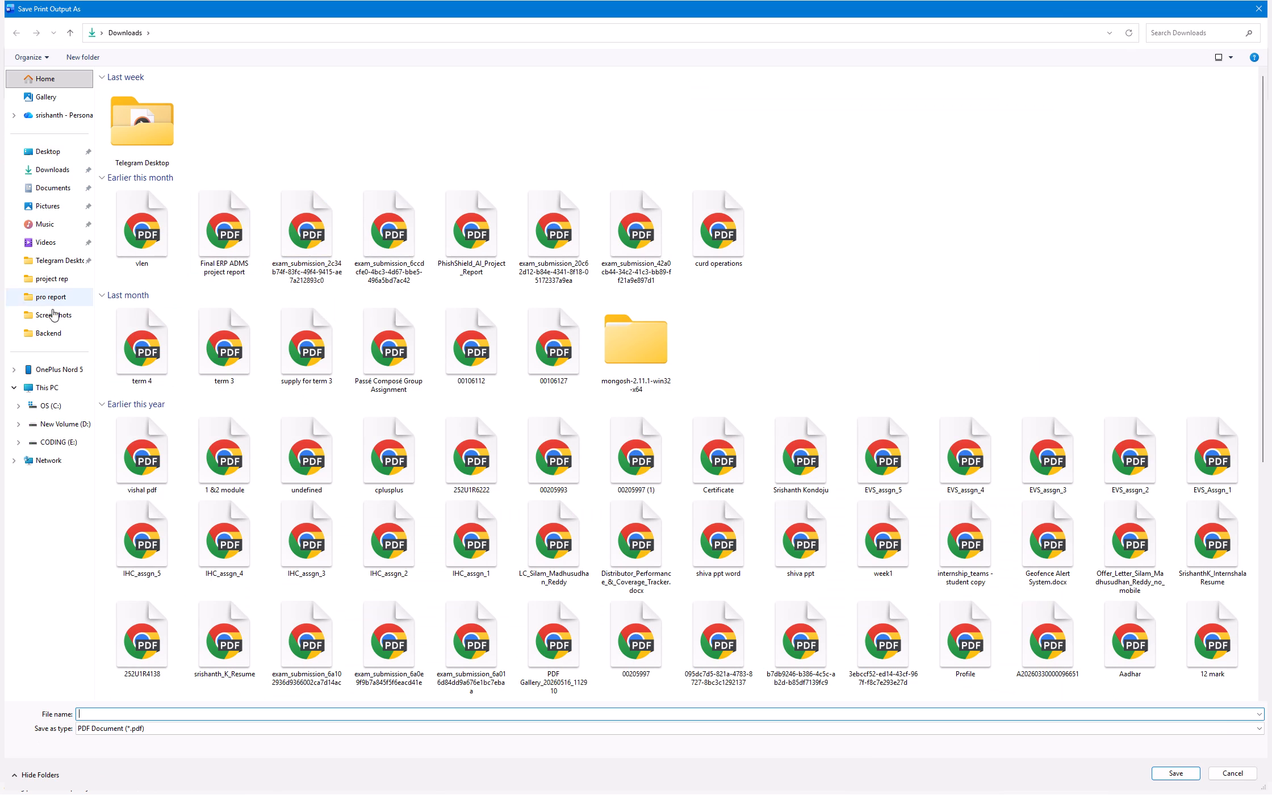
left_click(61, 430)
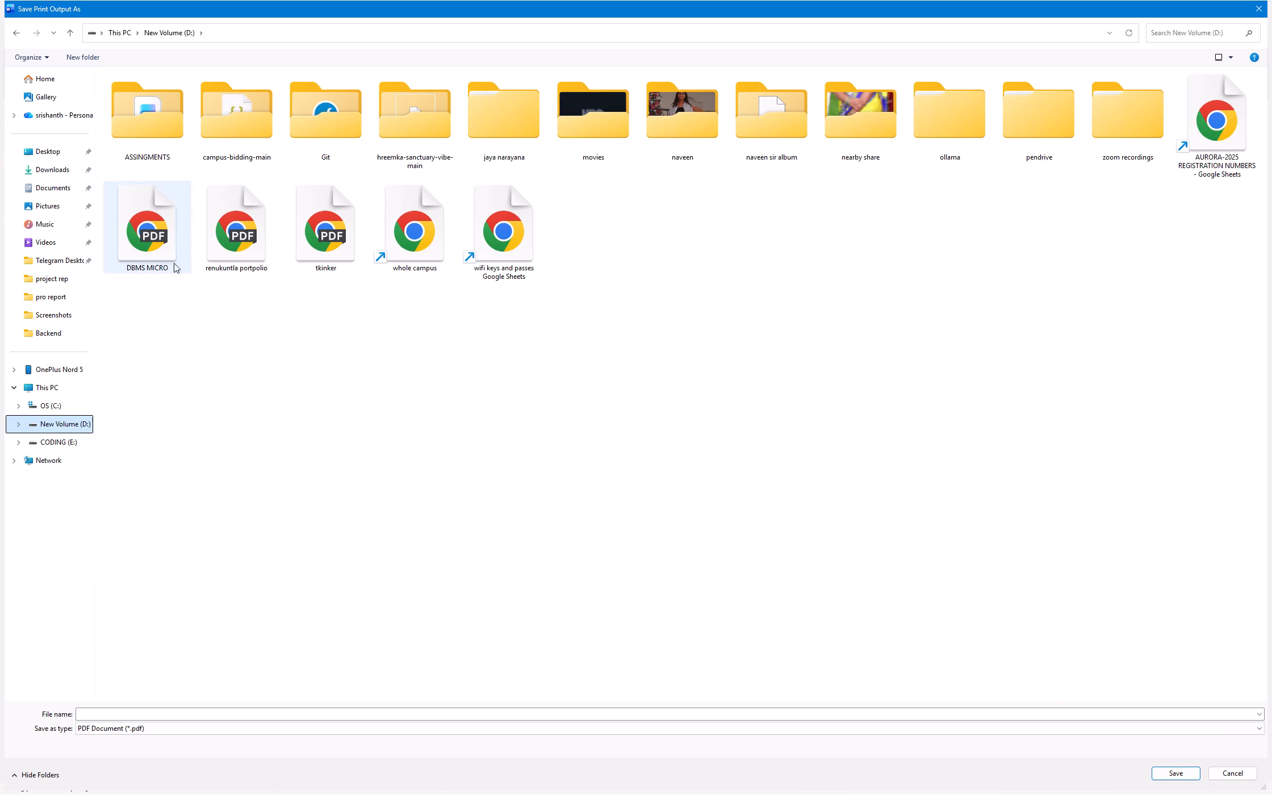
double_click(156, 127)
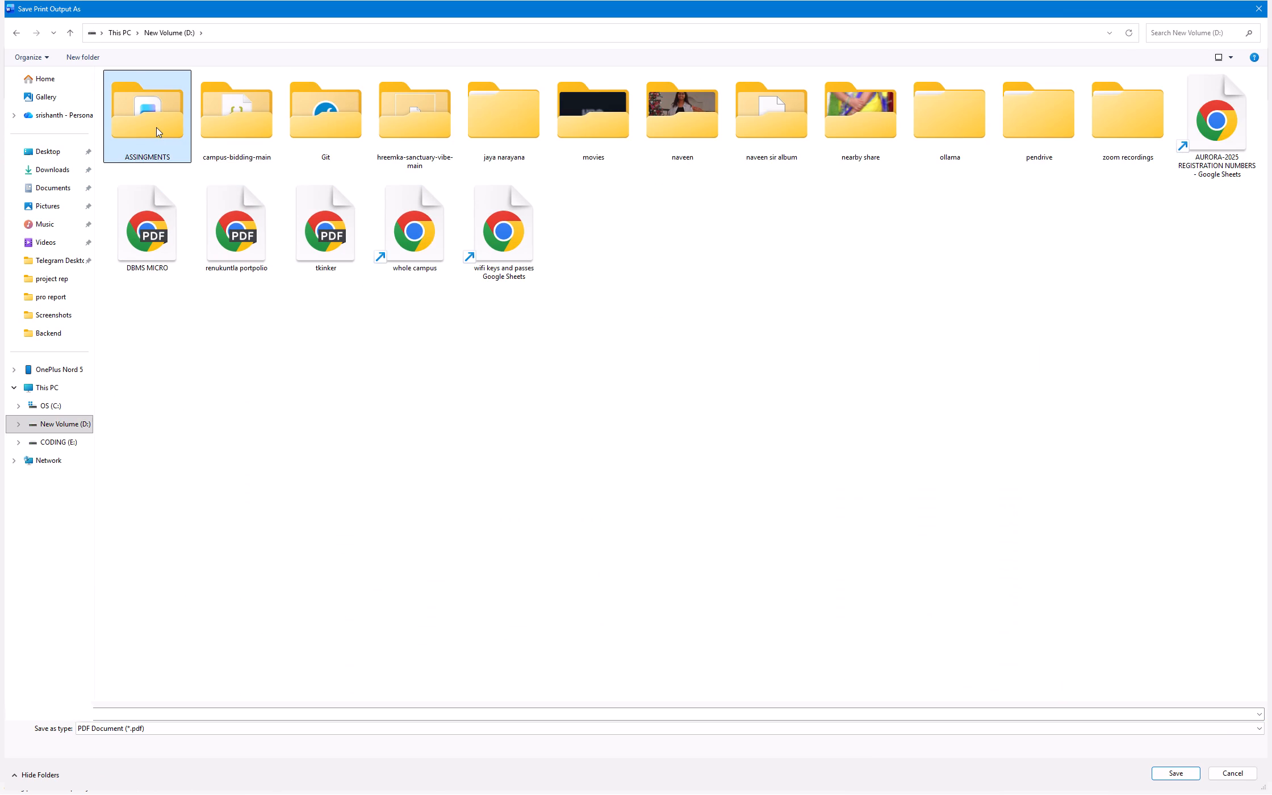
double_click(276, 105)
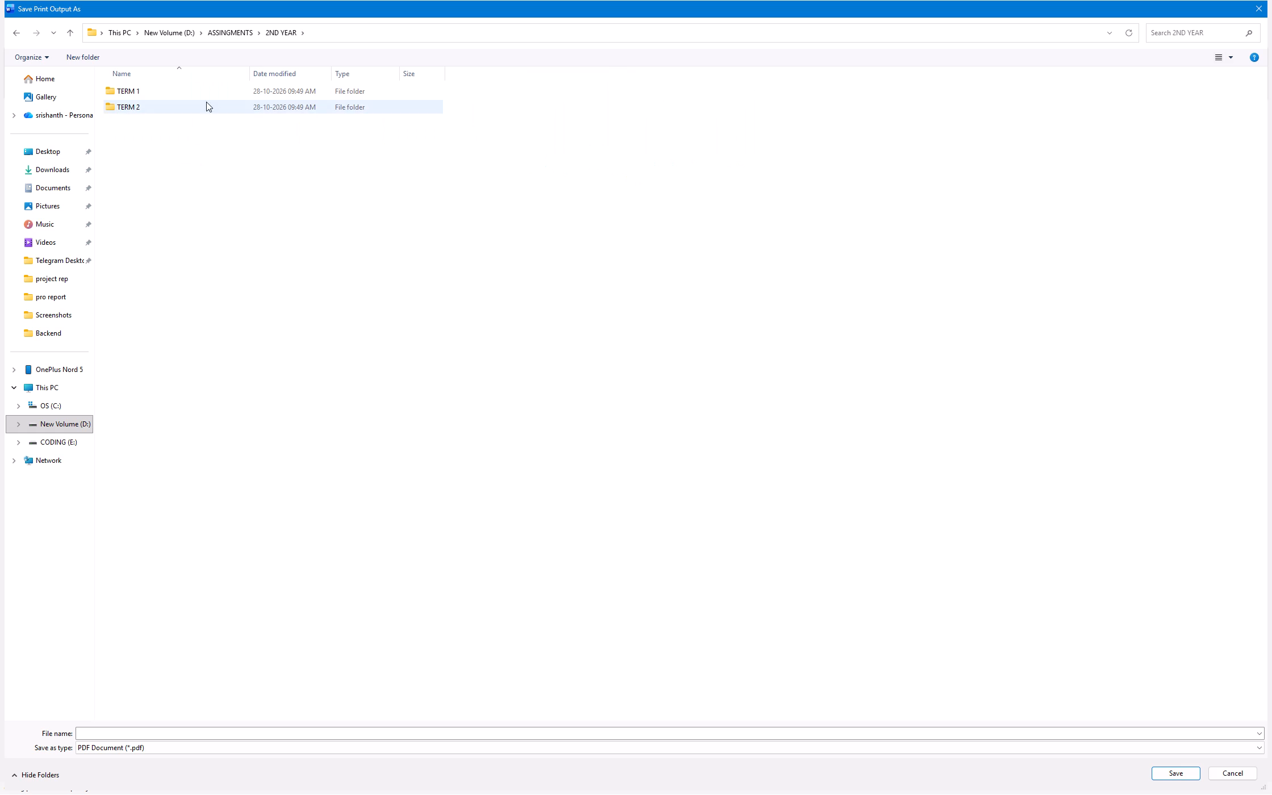
double_click(206, 101)
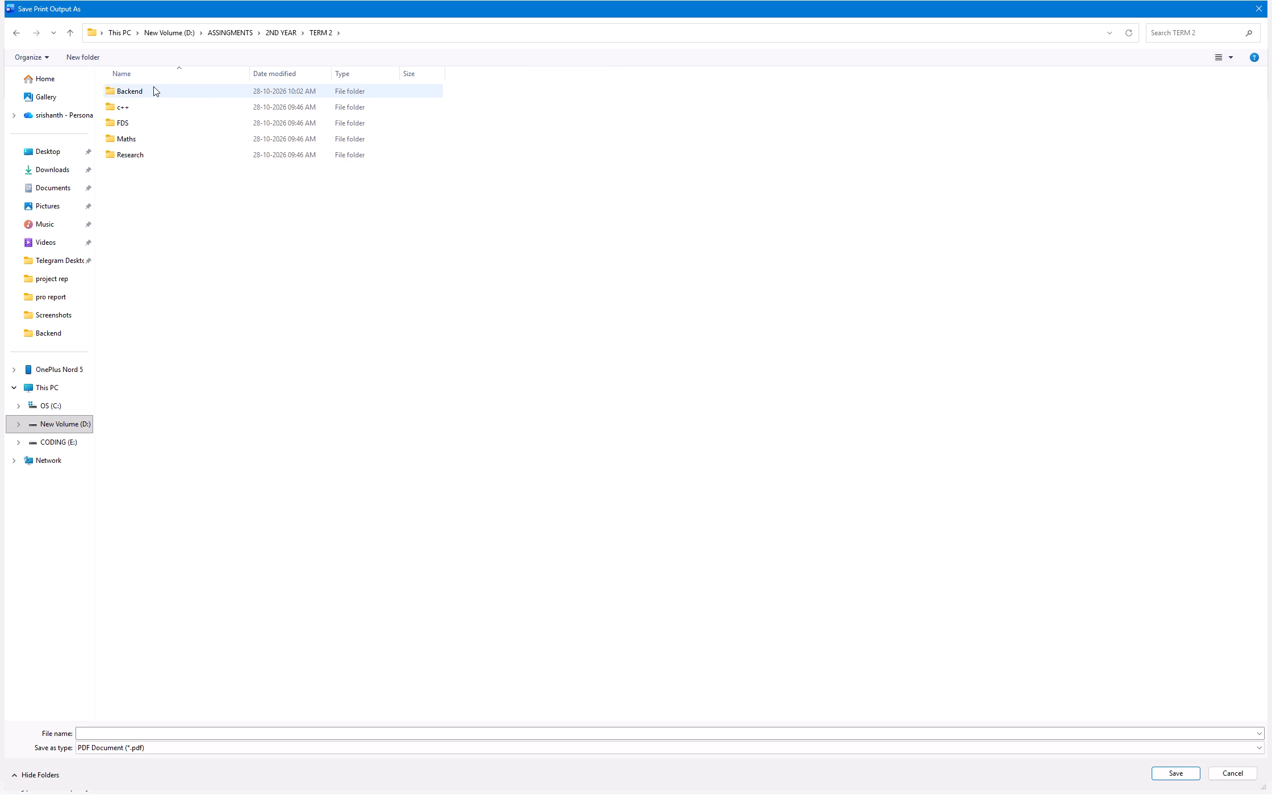
double_click(153, 86)
Create a subfolder named with the student's first name inside Backend and open it as the save location.
left_click(313, 228)
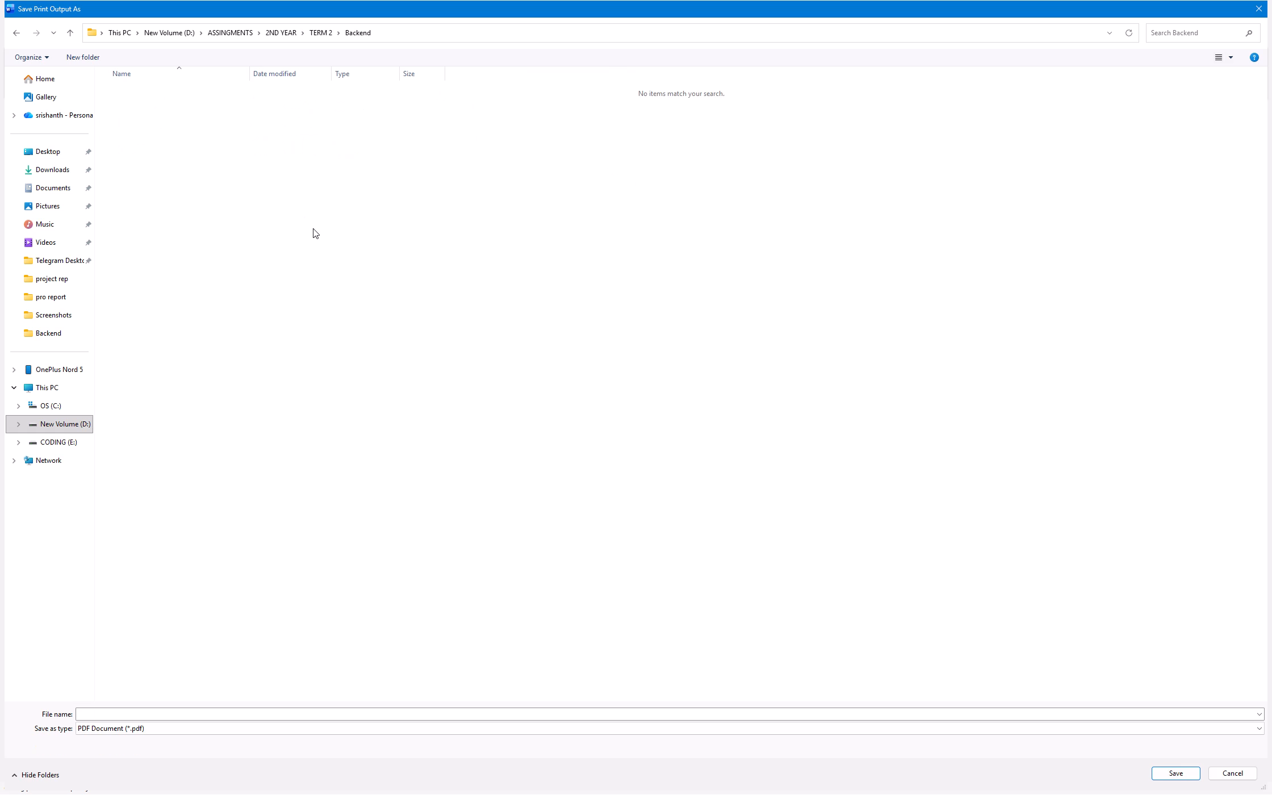
key("ctrl+shift+n")
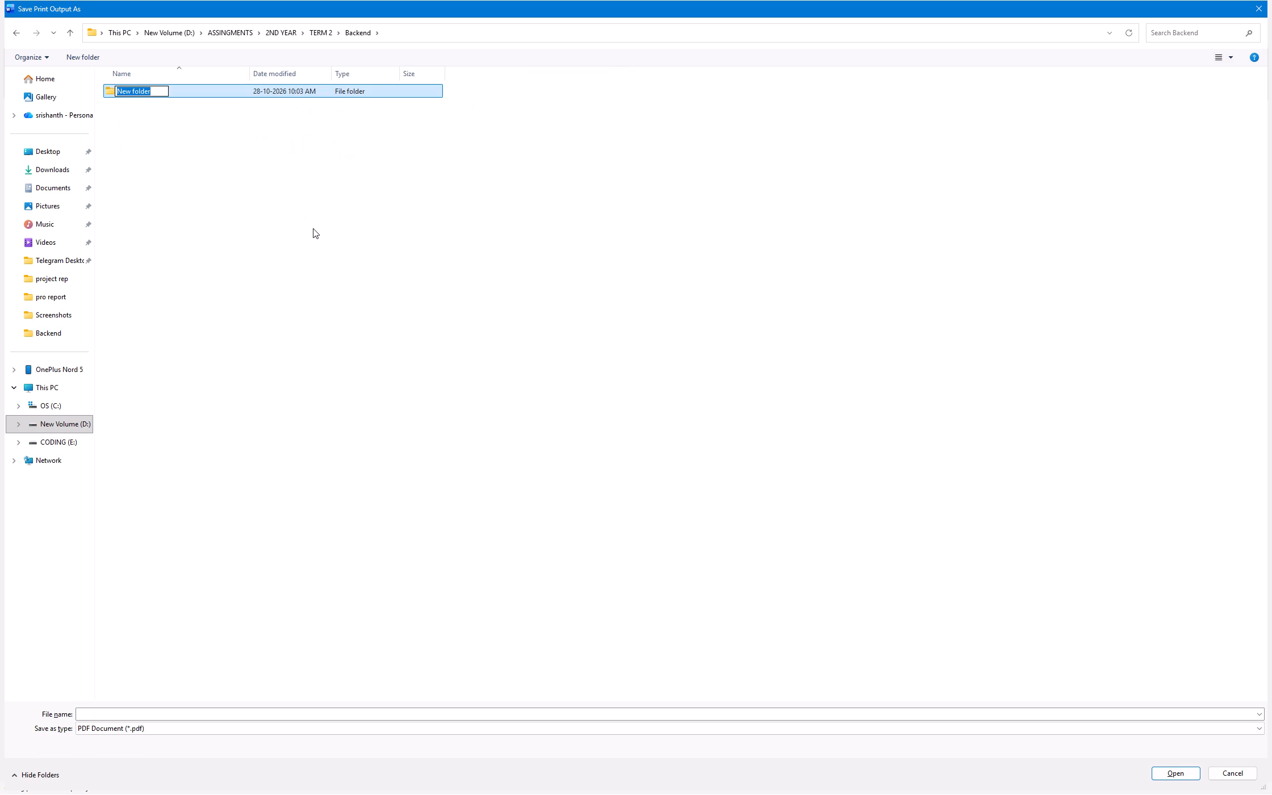
key("p")
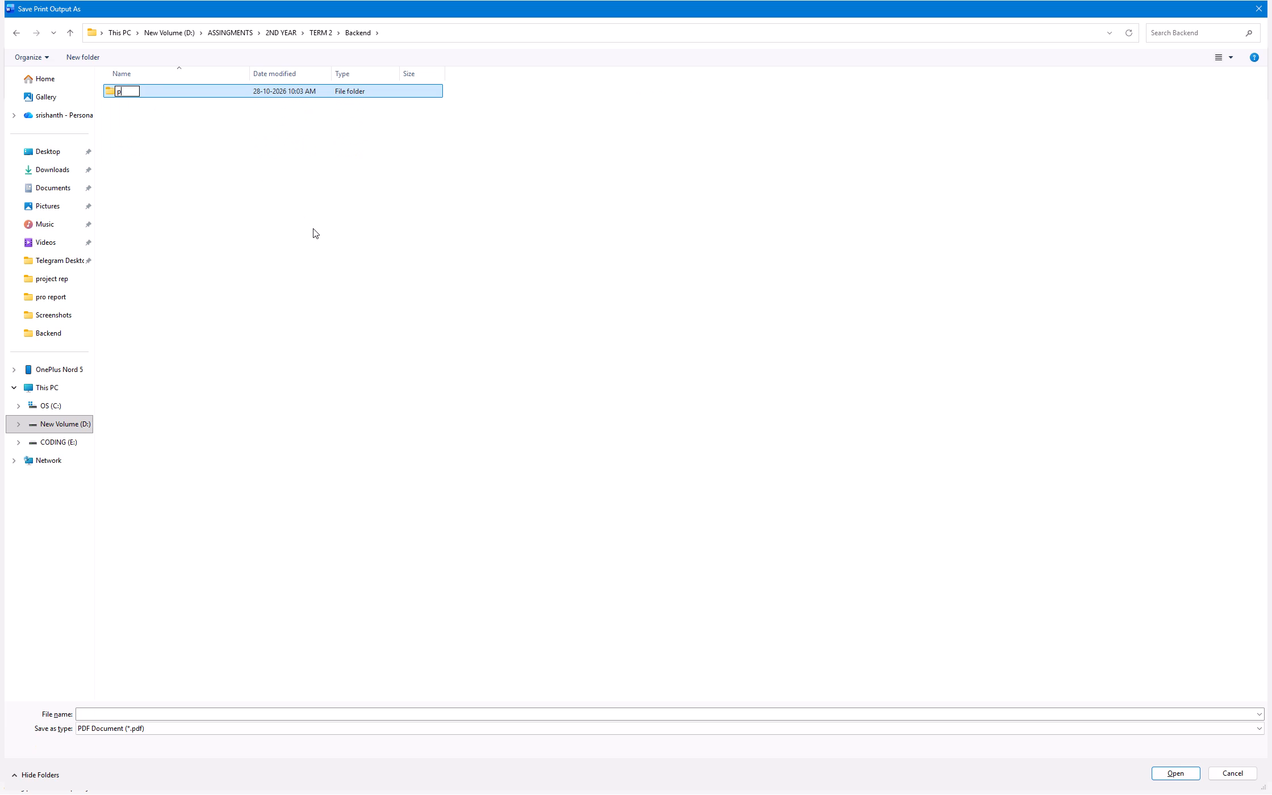
key("BackSpace")
type("Srishanth")
key("Return")
key("Return")
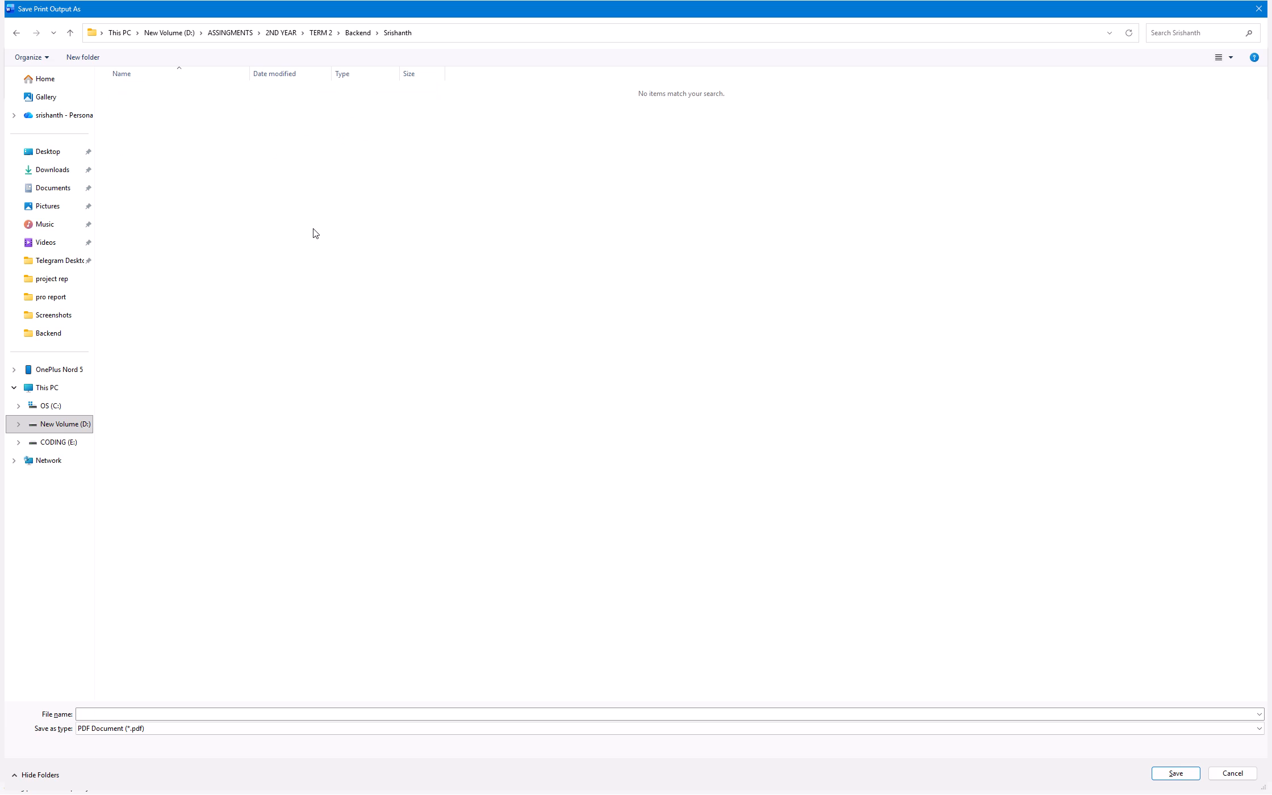
Save the PDF output in the student's folder under the name LAB 1.
left_click(556, 712)
type("la")
type("b 1")
key("ctrl+Left")
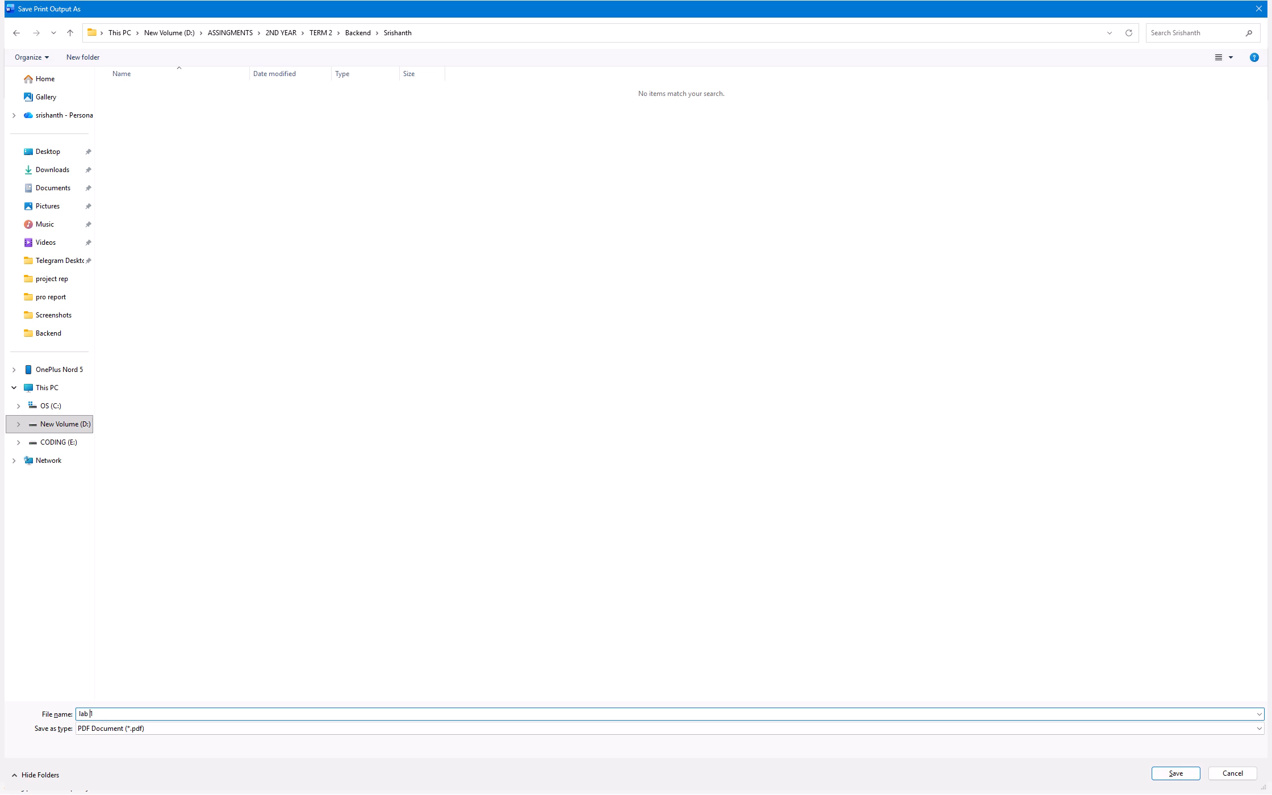
key("ctrl+BackSpace")
type("LAB")
key("space")
key("Return")
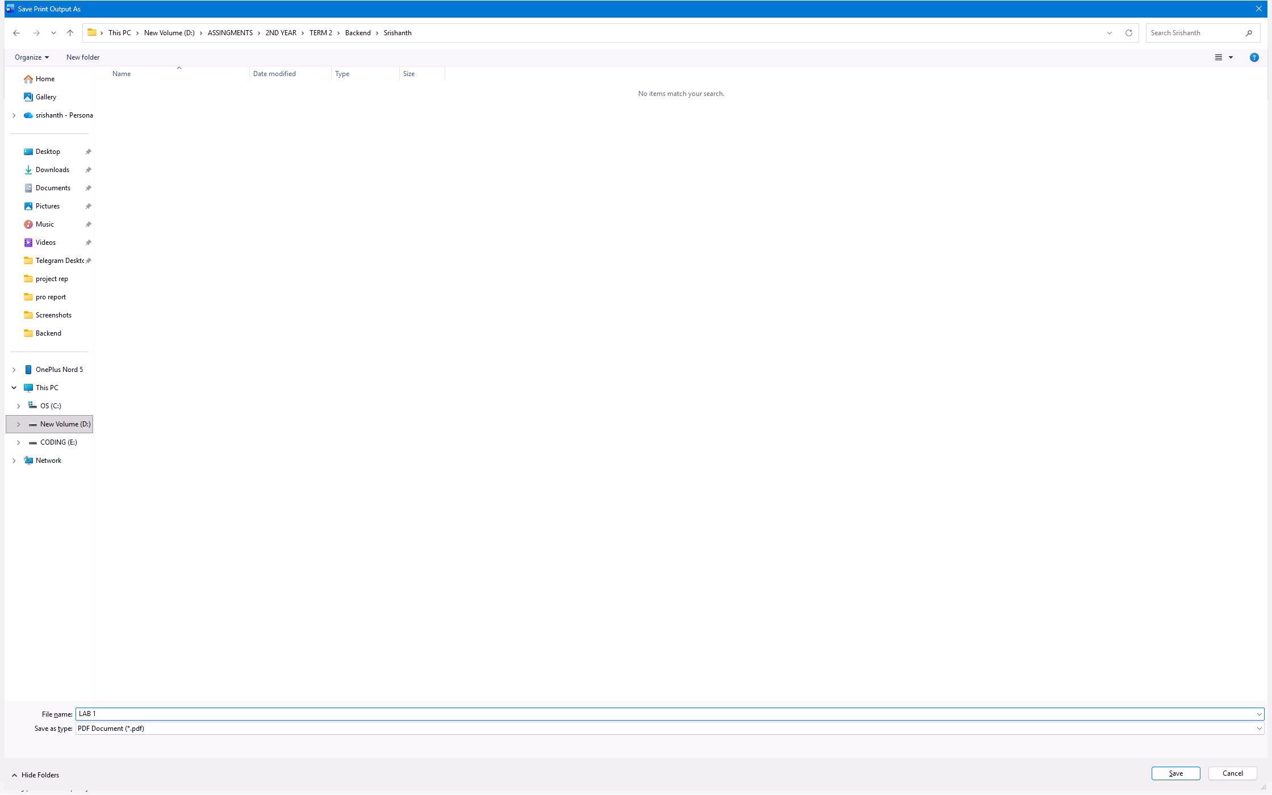
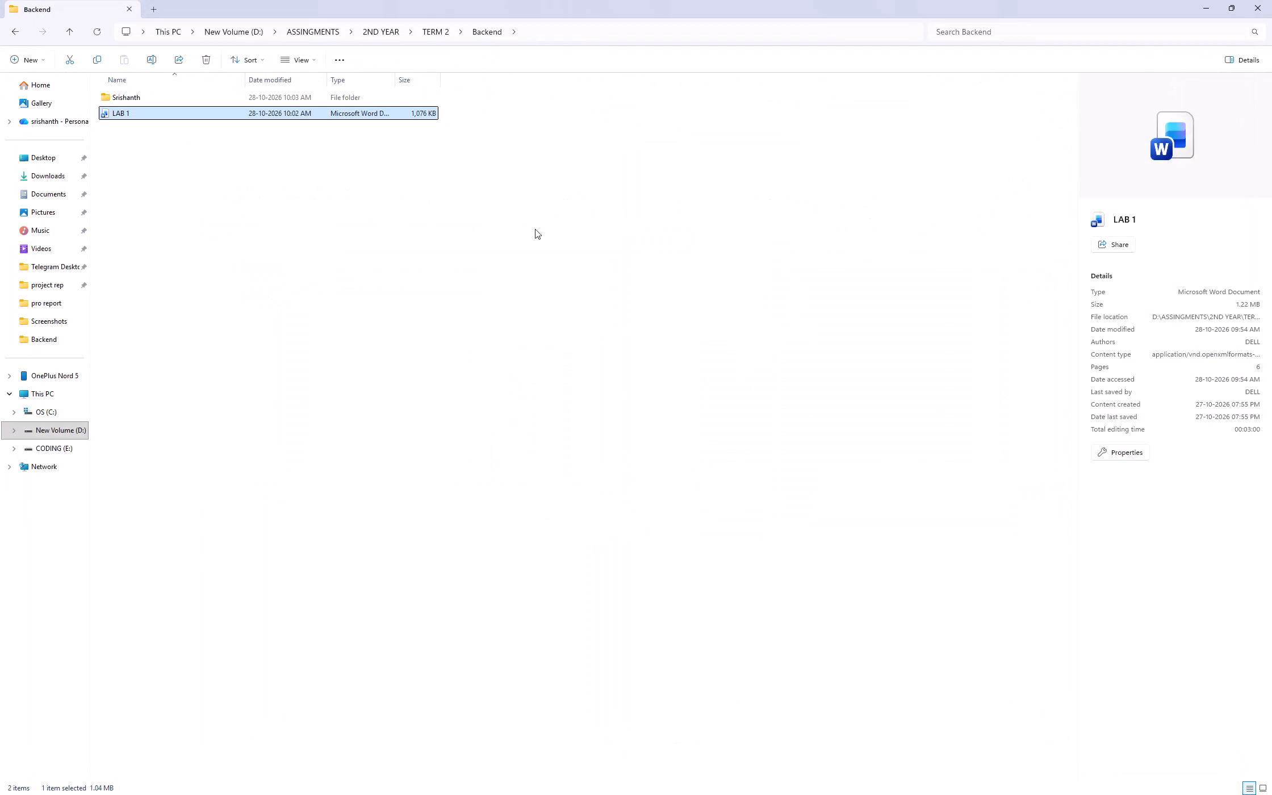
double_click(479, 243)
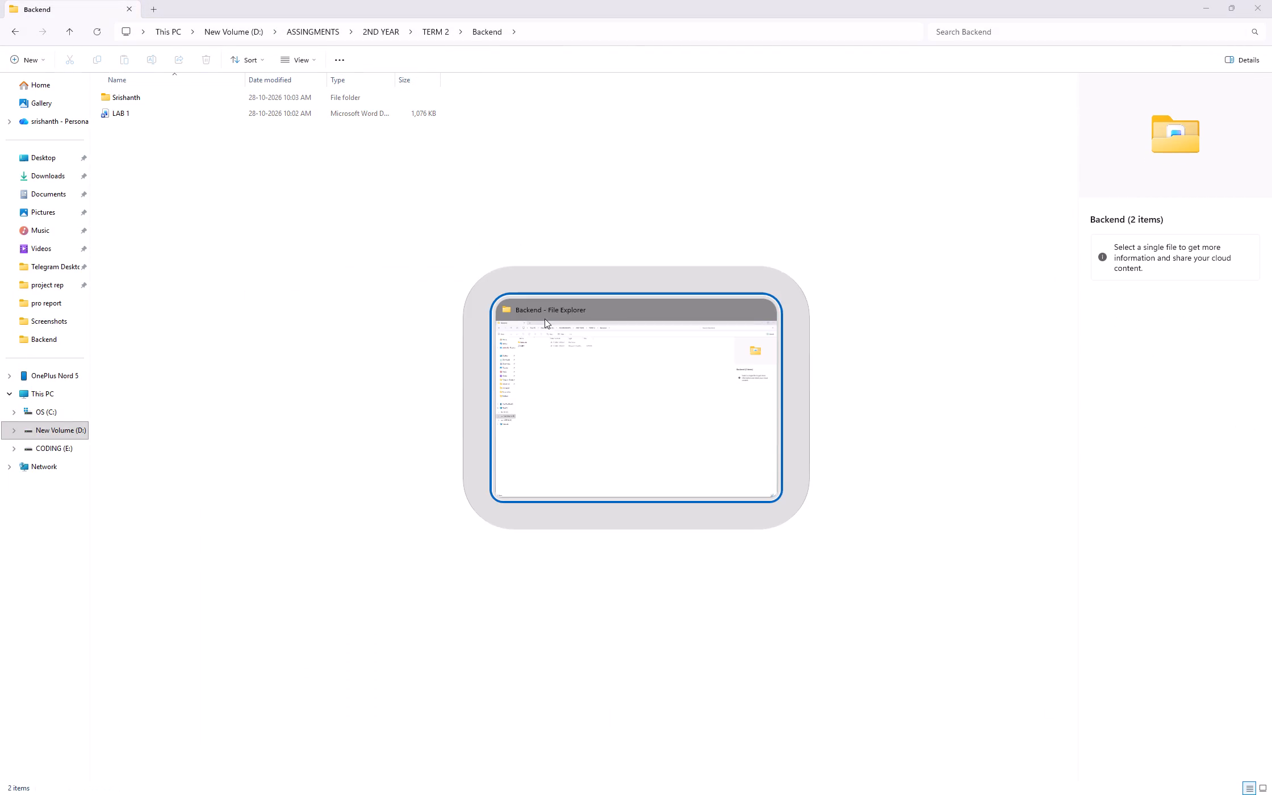
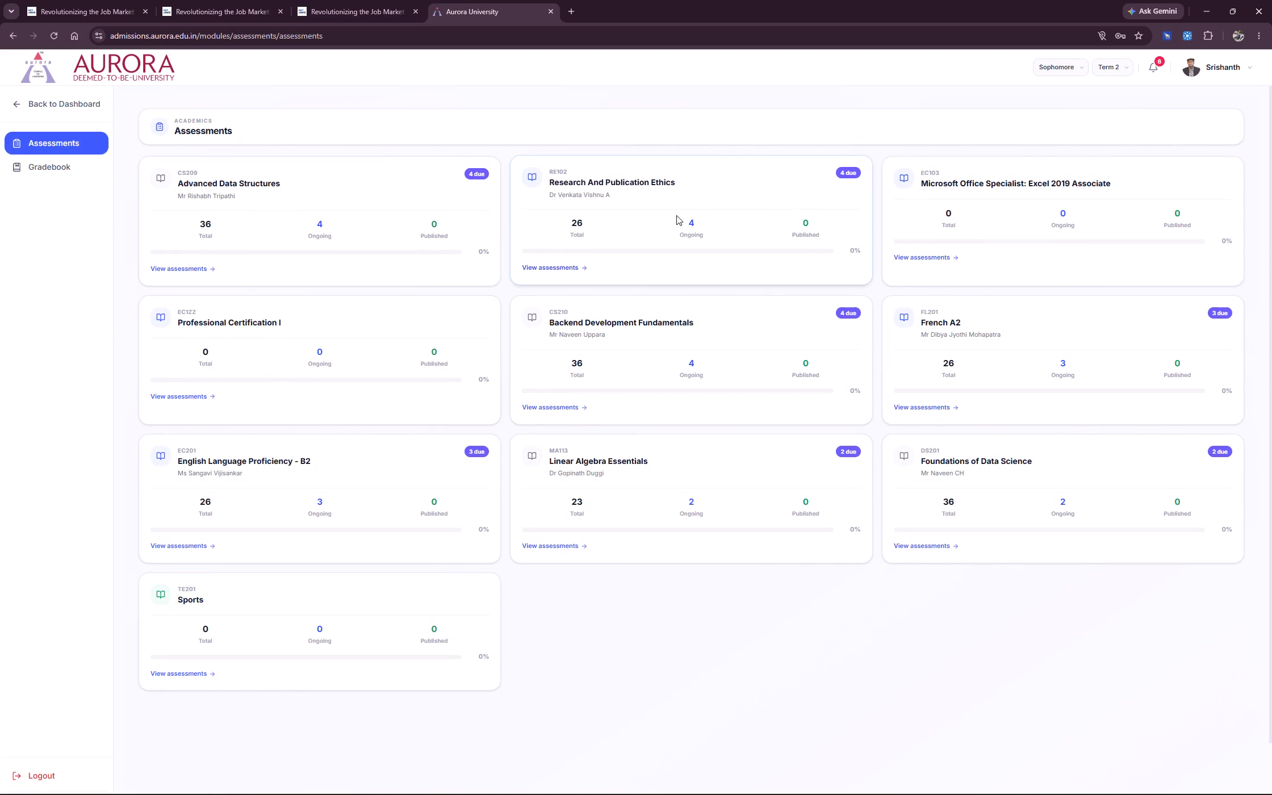
On the learning portal's home page, rate the DI Graphs lecture five stars for both Session Clarity and Teaching Quality.
left_click(373, 0)
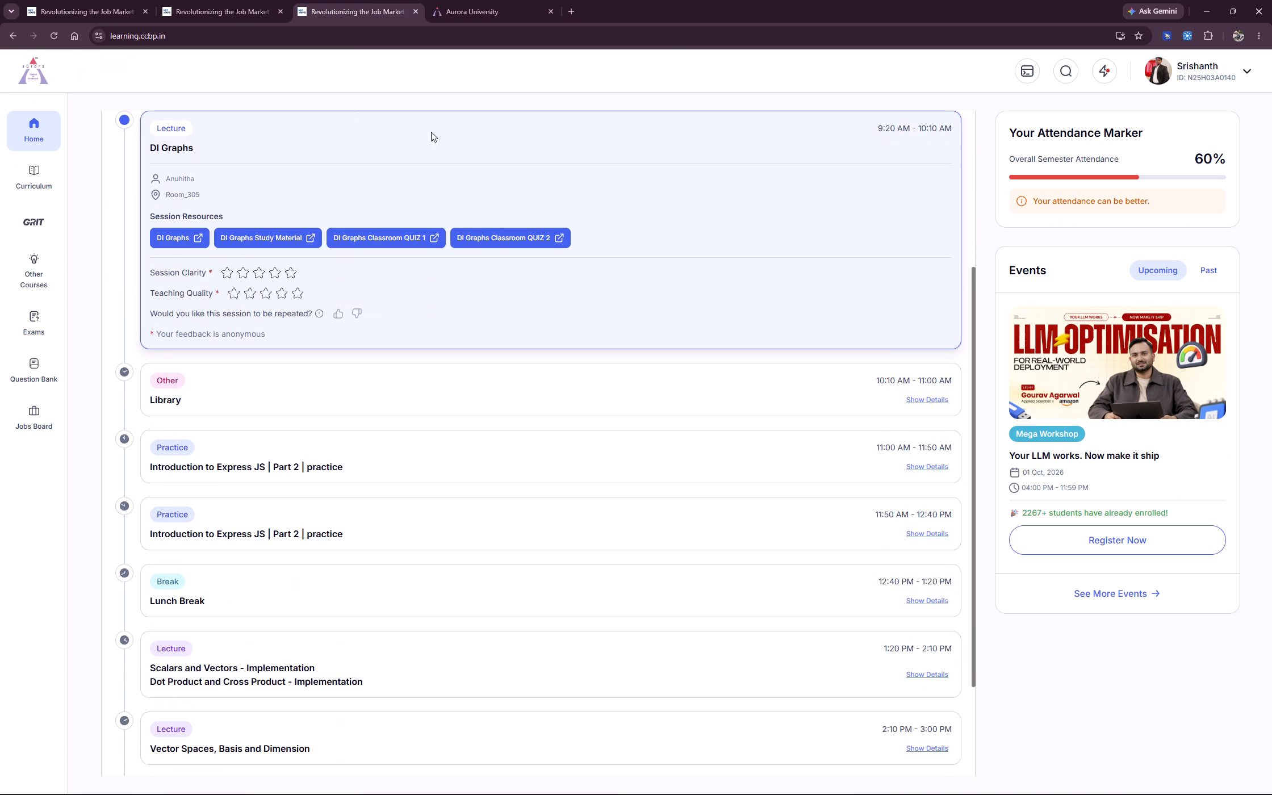
left_click(286, 271)
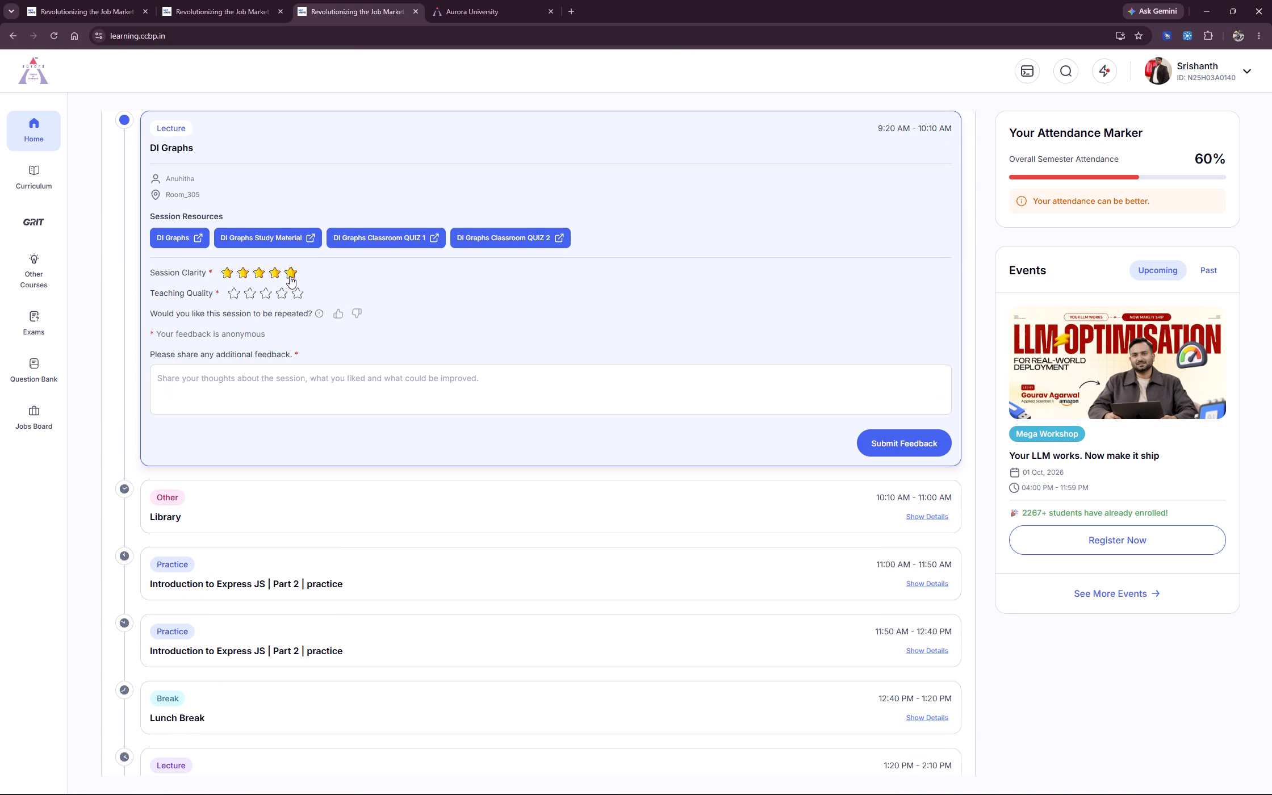
left_click(291, 283)
left_click(292, 290)
left_click(493, 314)
Enter "good job" as the additional feedback for the DI Graphs lecture and submit the feedback.
left_click(291, 378)
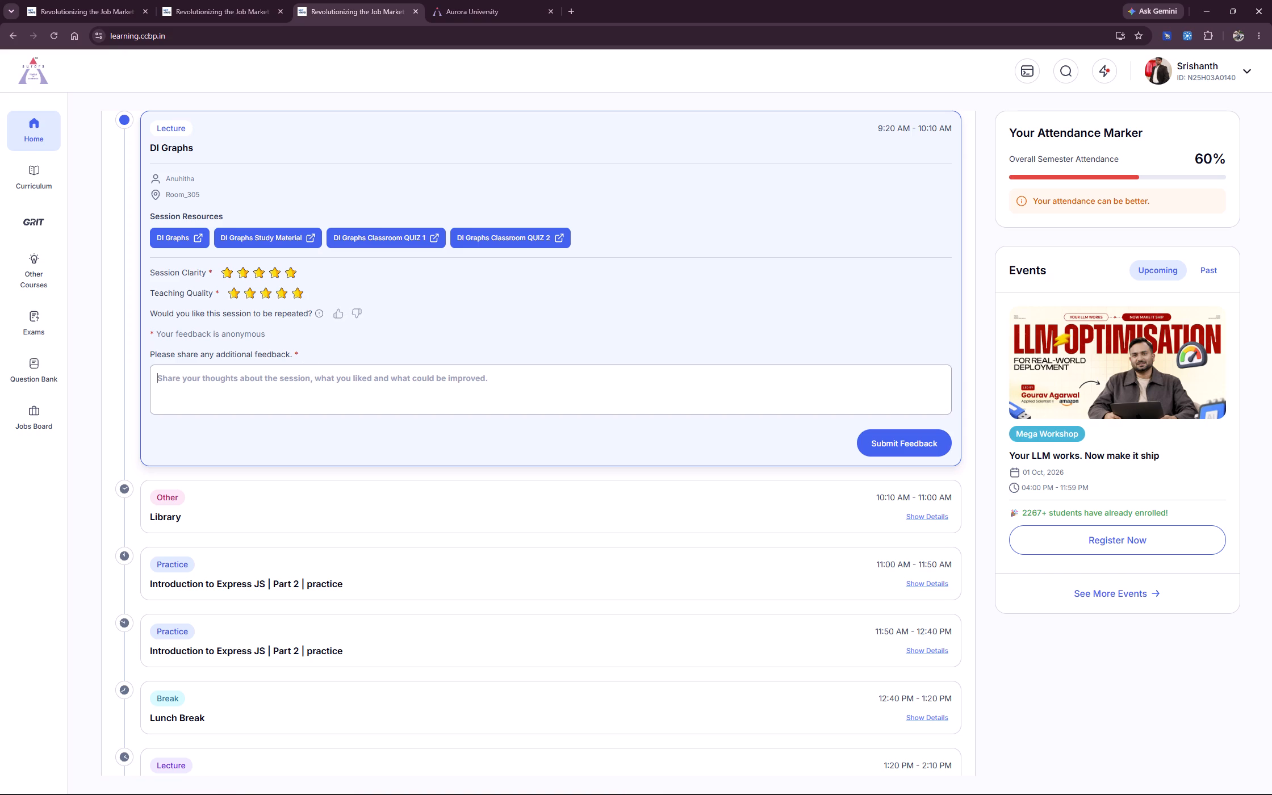
key("g")
type("ood")
key("space")
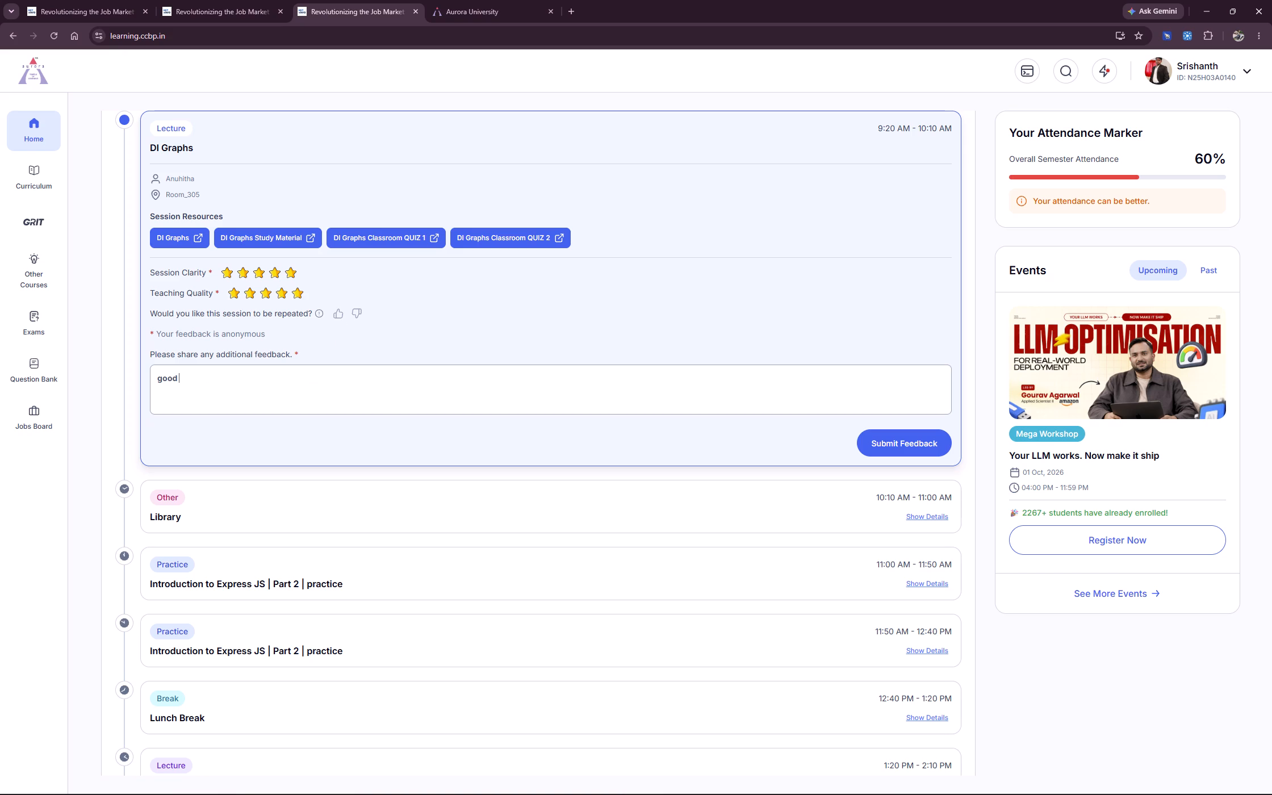
type("job")
key("Return")
key("Tab")
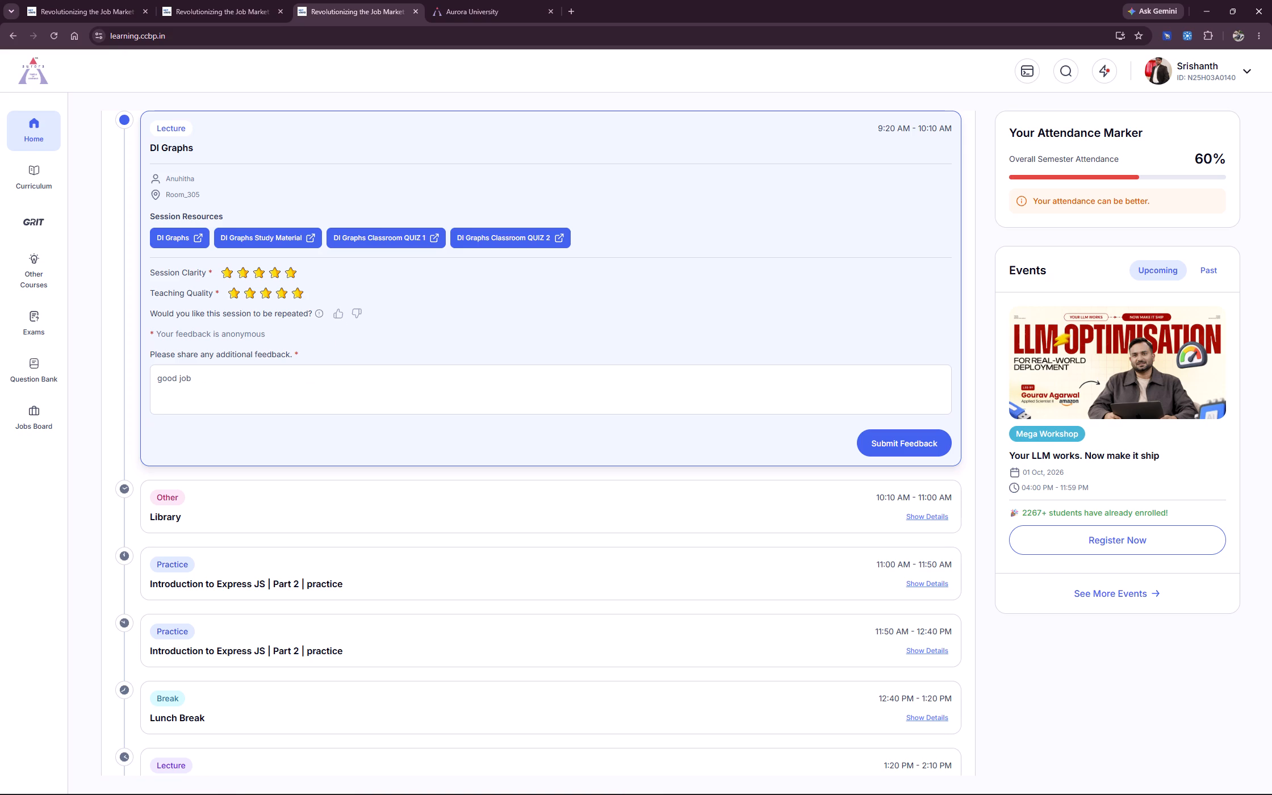
key("Return")
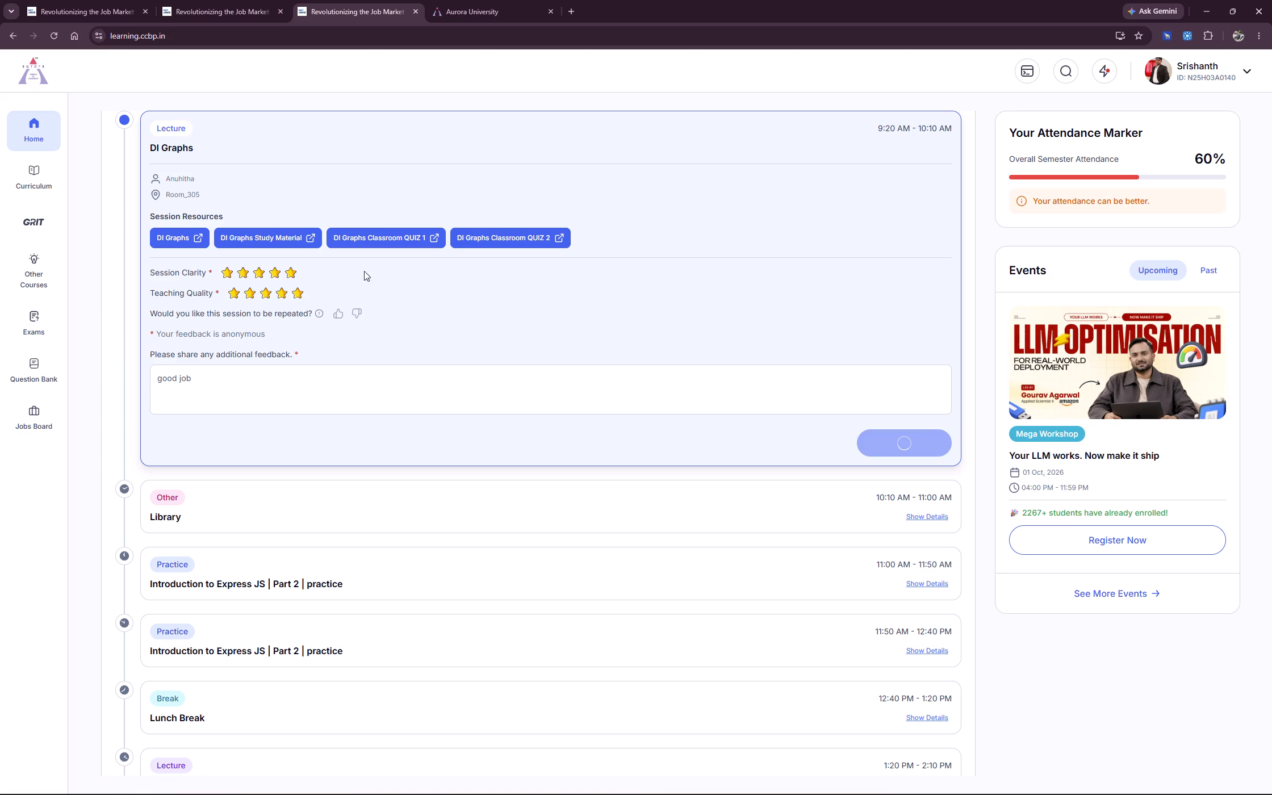
scroll(461, 298, "up", 4)
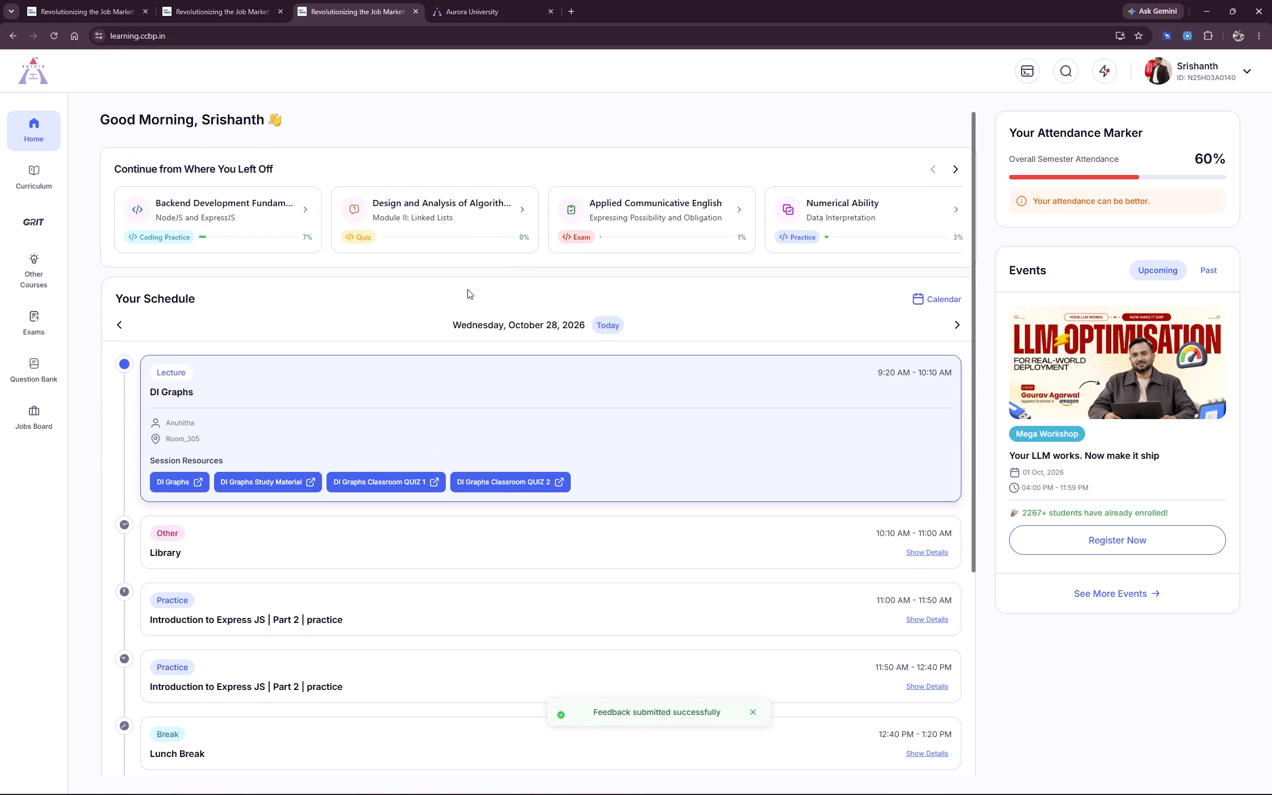
On the Aurora University portal, examine the assessment lists for French A2 and Microsoft Office Specialist: Excel 2019 Associate, plus the Gradebook.
key("ctrl+Tab")
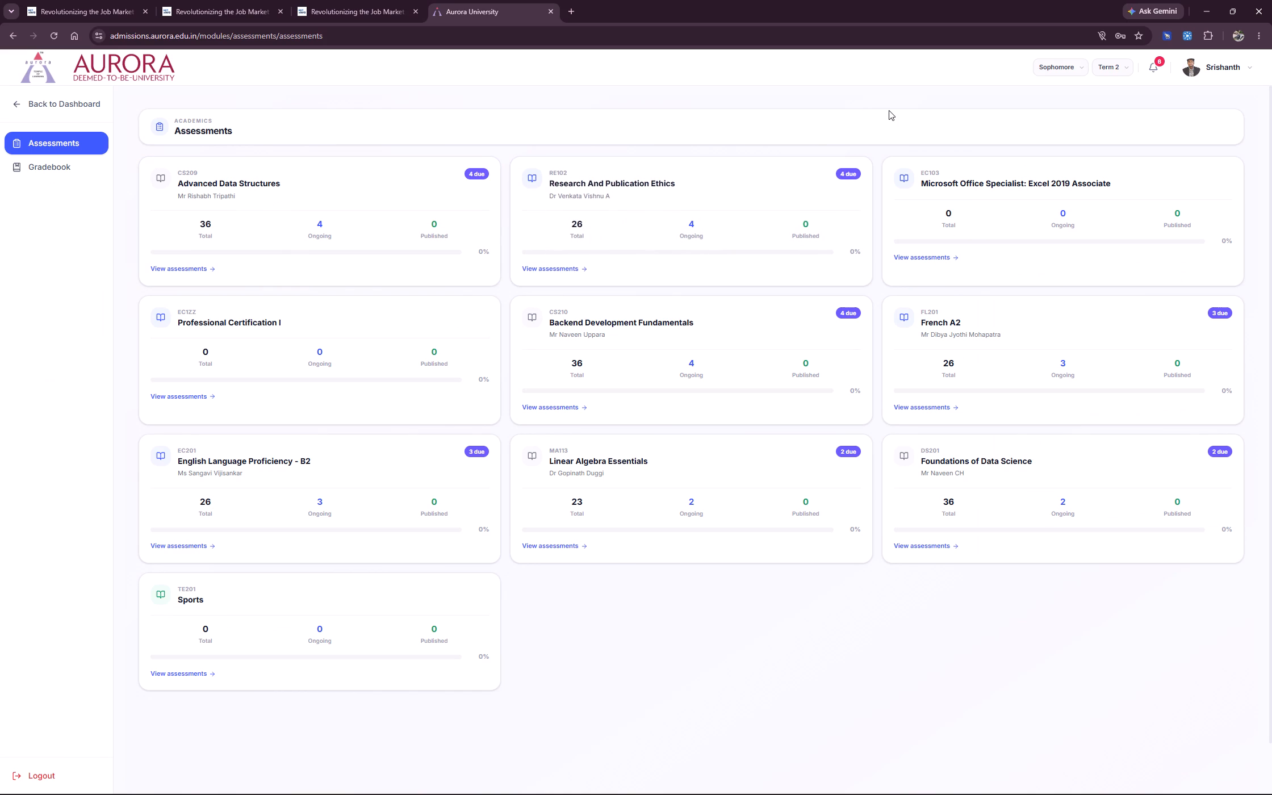
left_click(1070, 333)
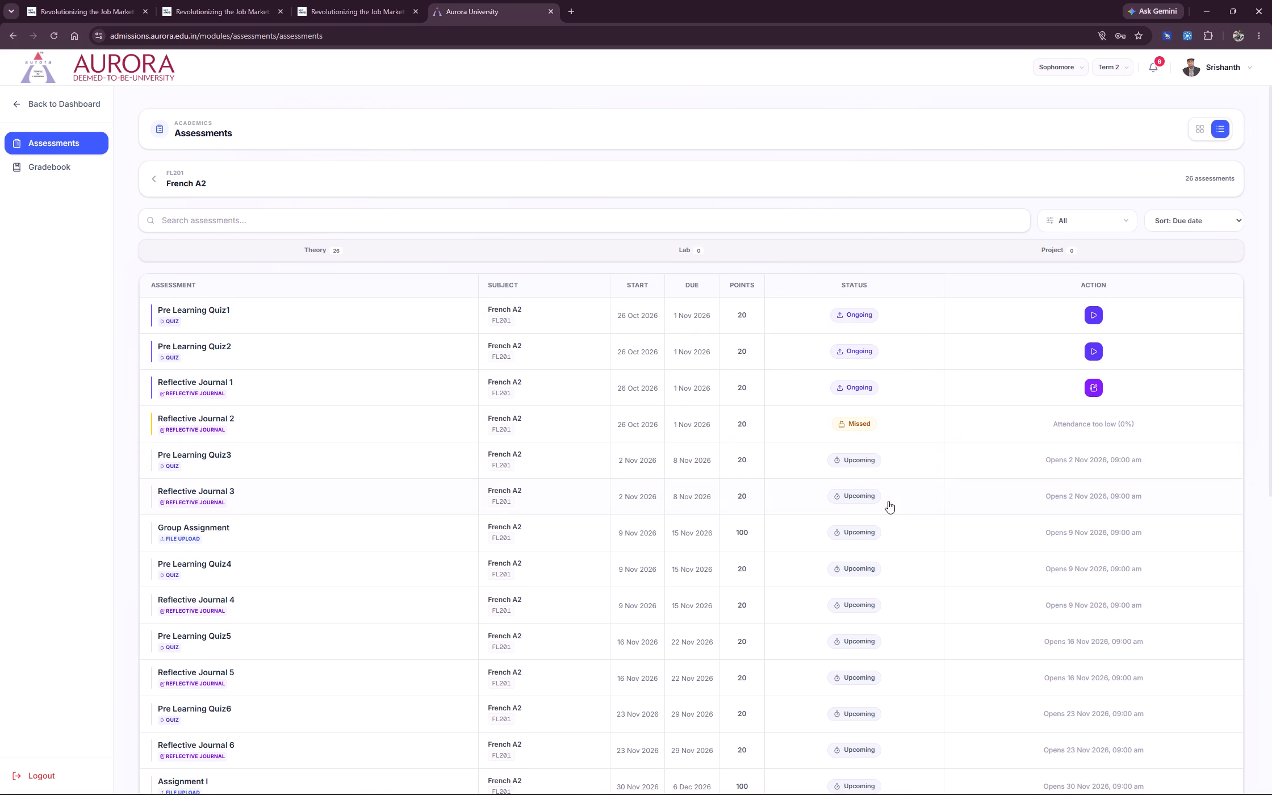
scroll(784, 408, "down", 5)
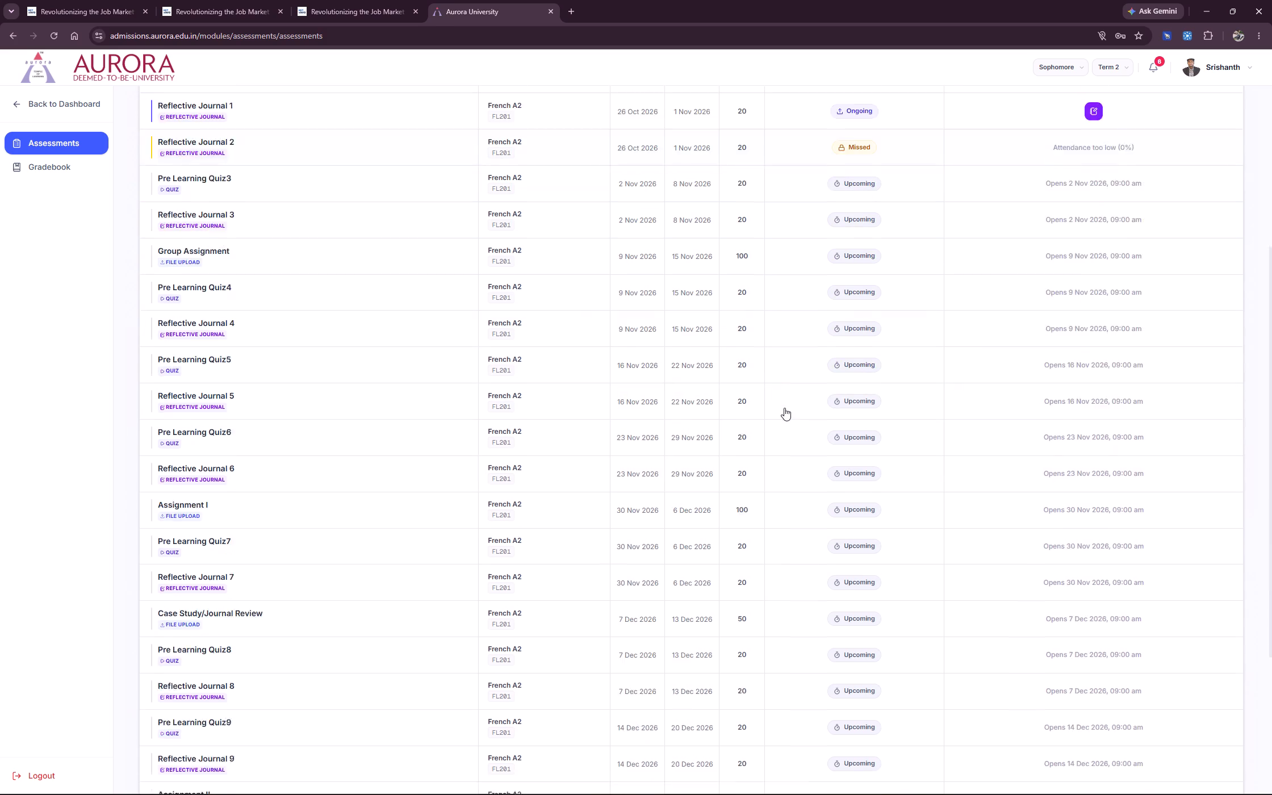
scroll(784, 408, "up", 10)
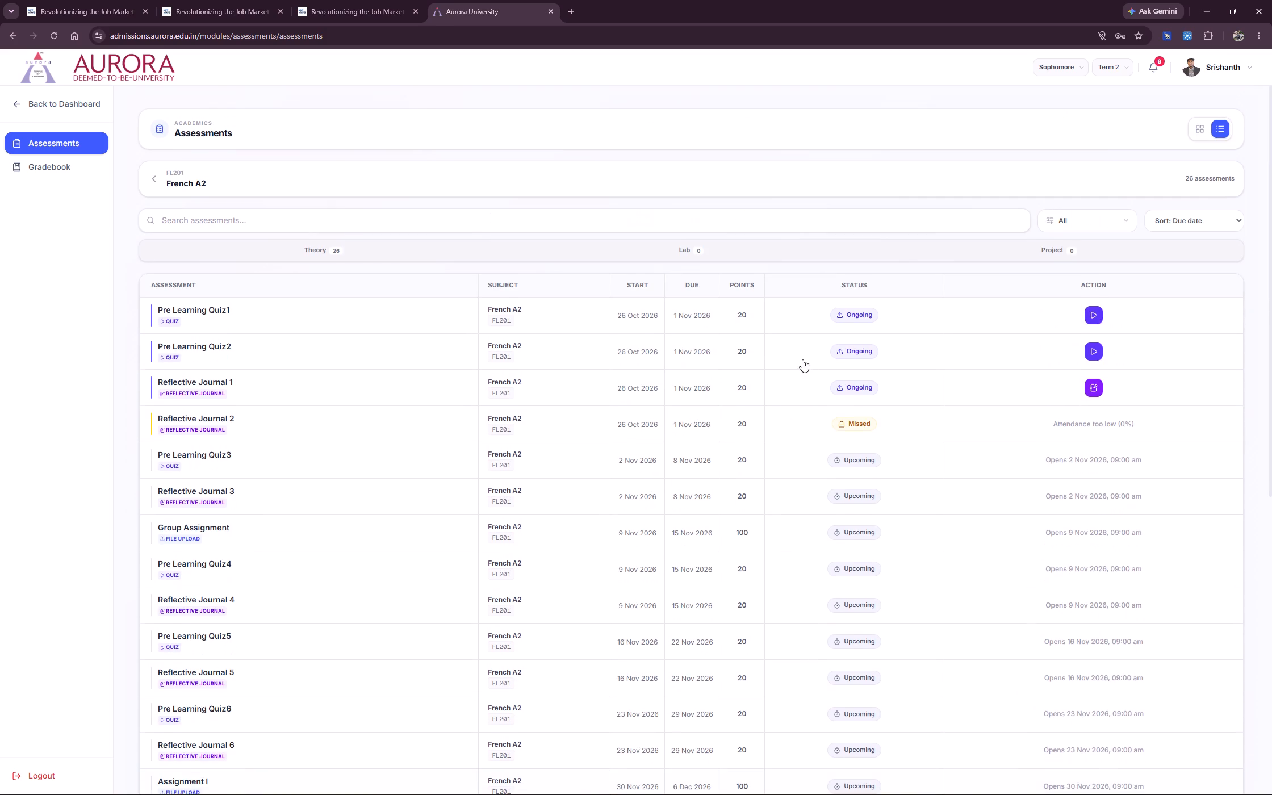
key("XF86Back")
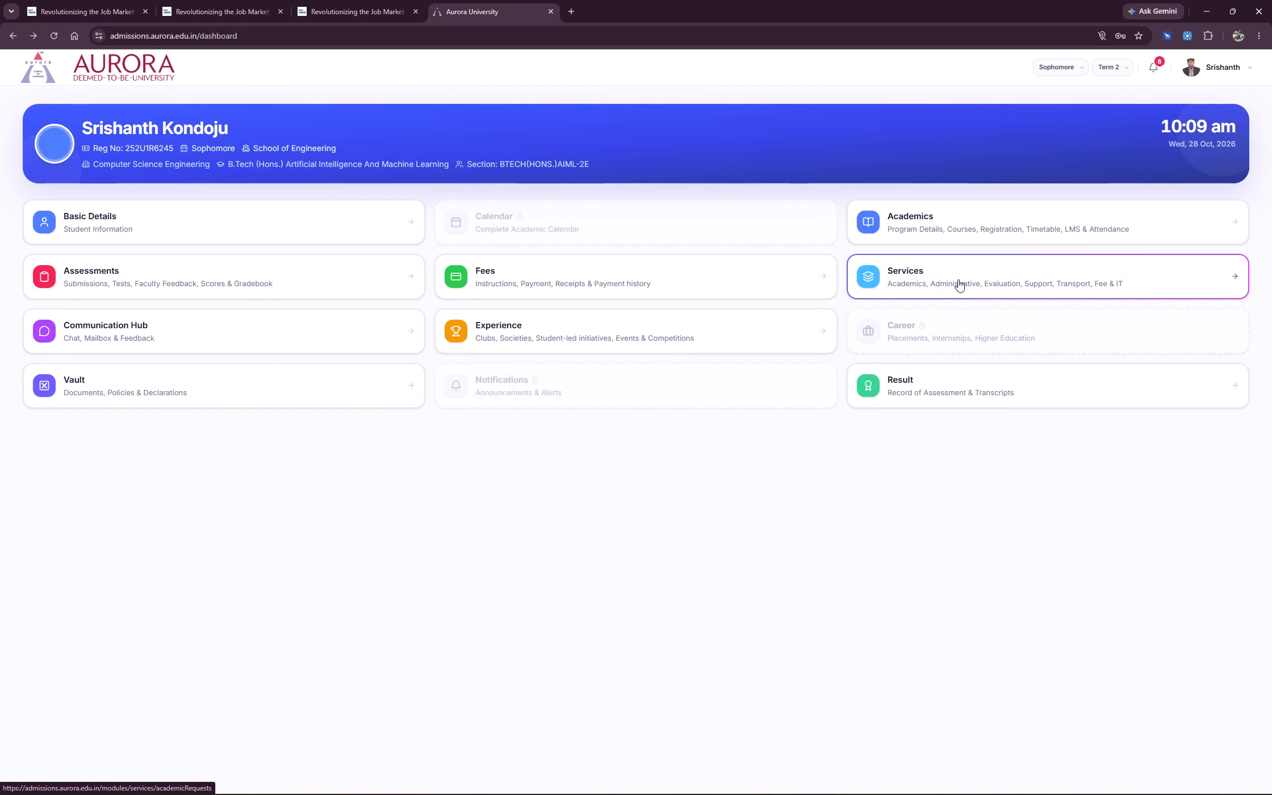
left_click(346, 300)
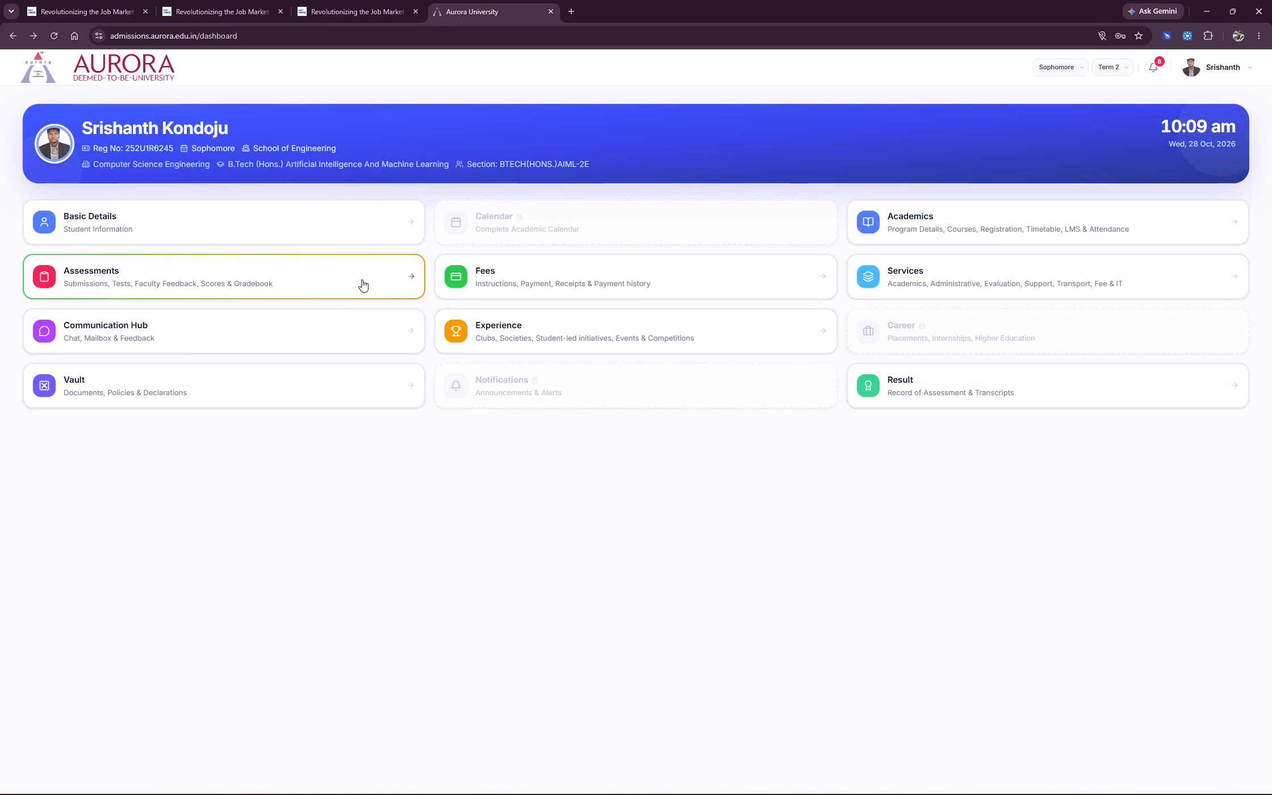
left_click(362, 279)
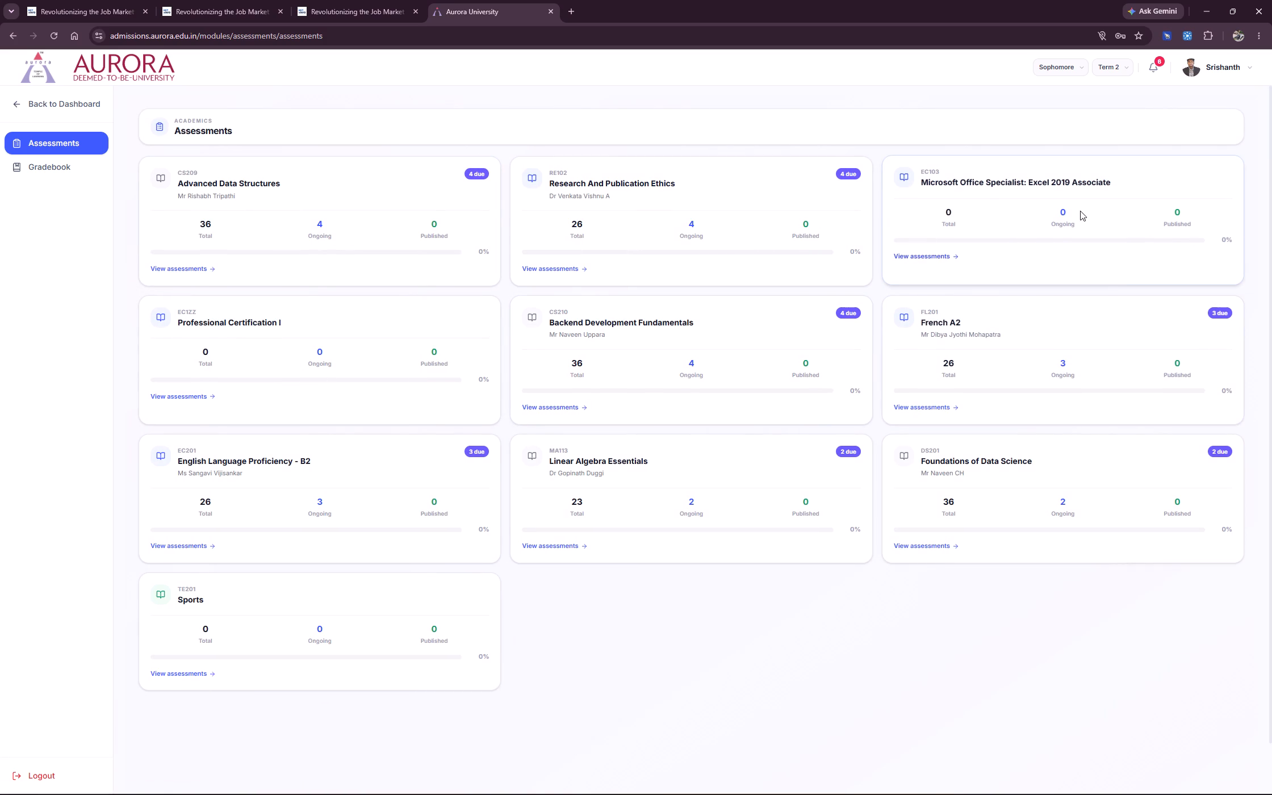
left_click(983, 219)
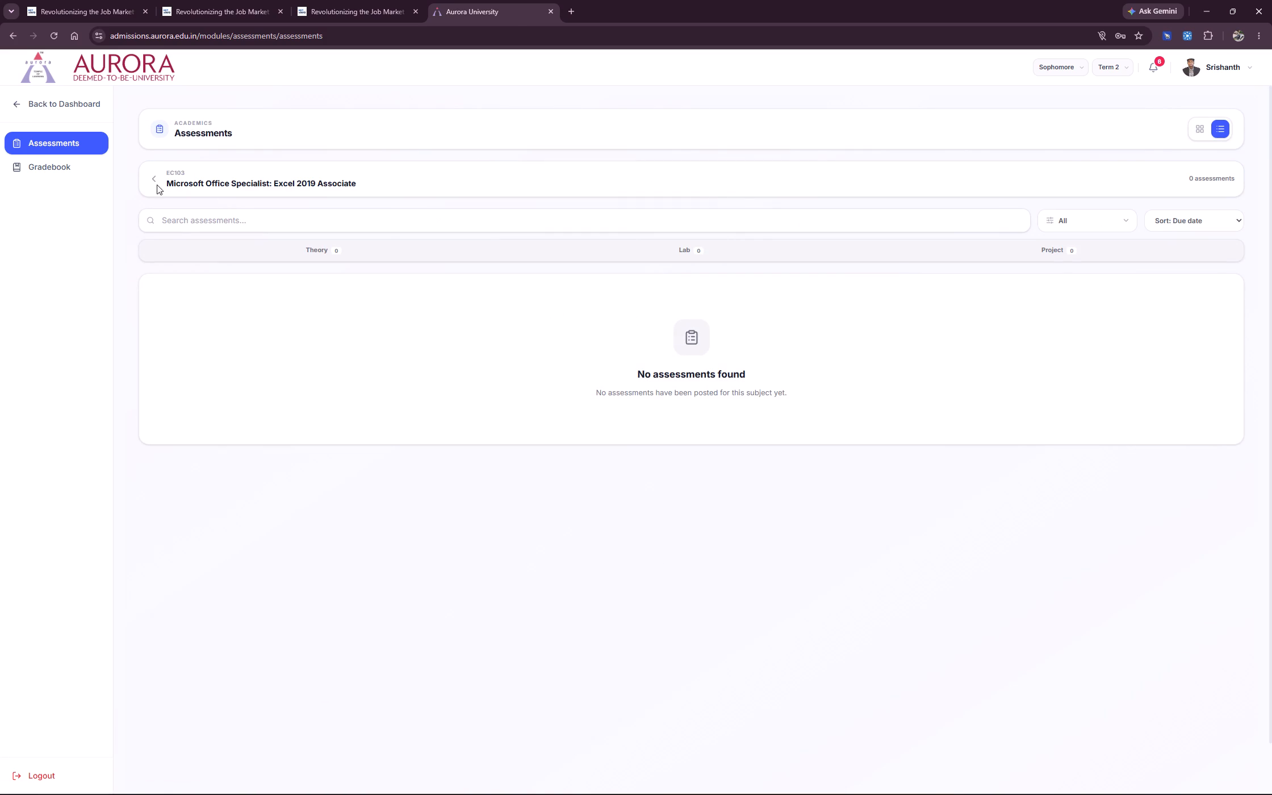
left_click(149, 179)
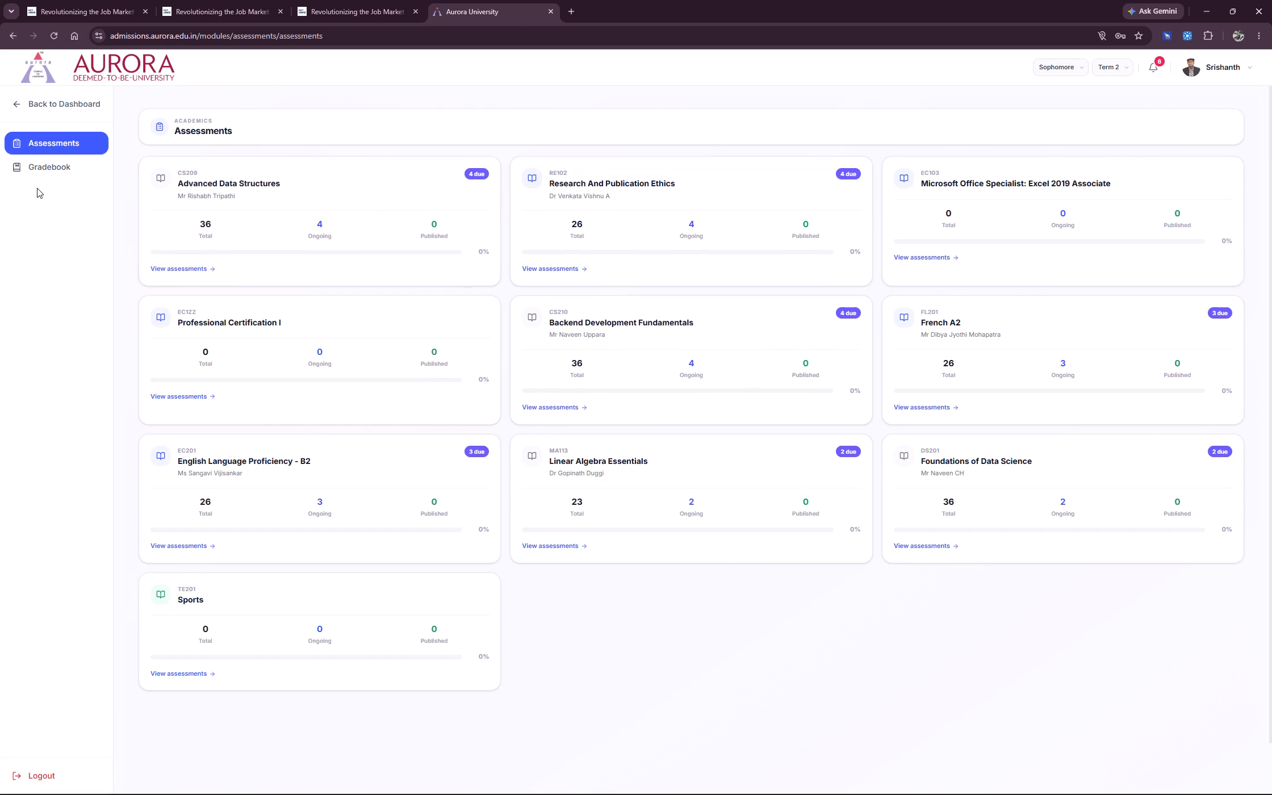
left_click(39, 170)
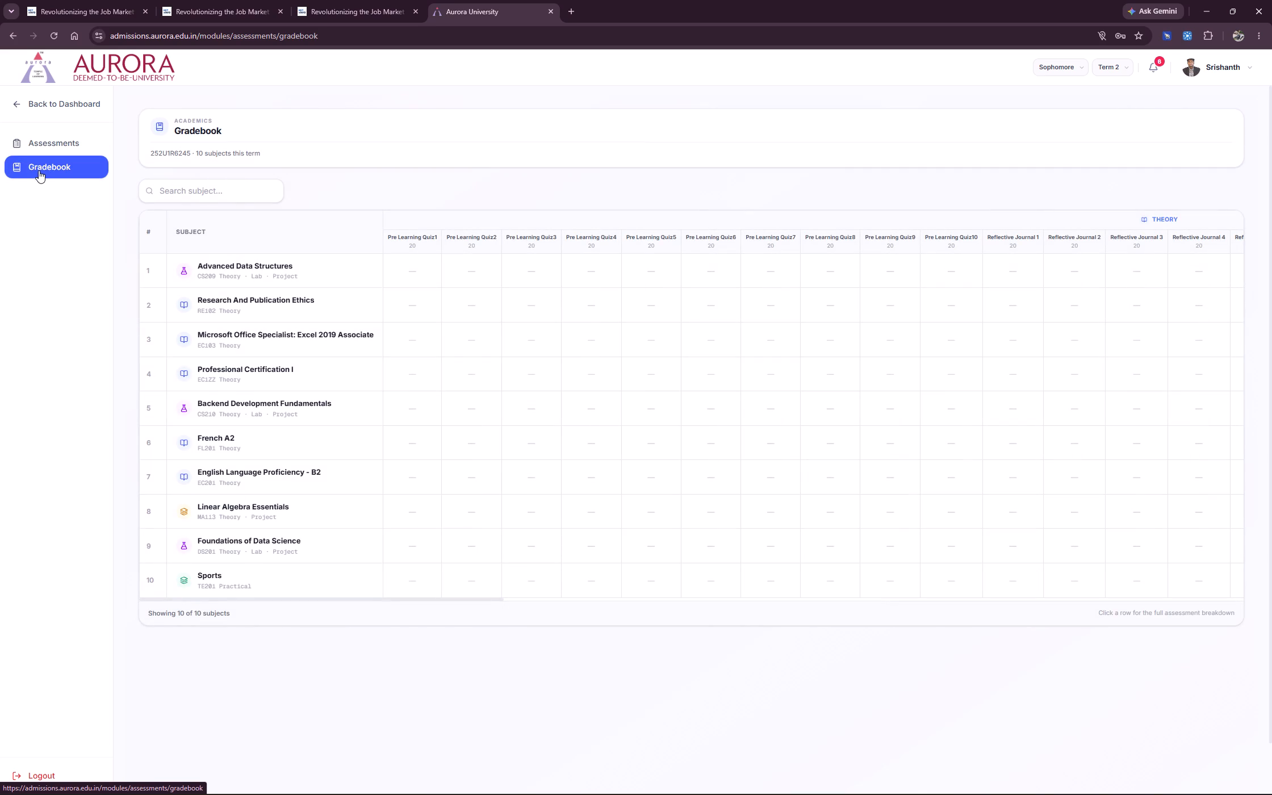
left_click(60, 147)
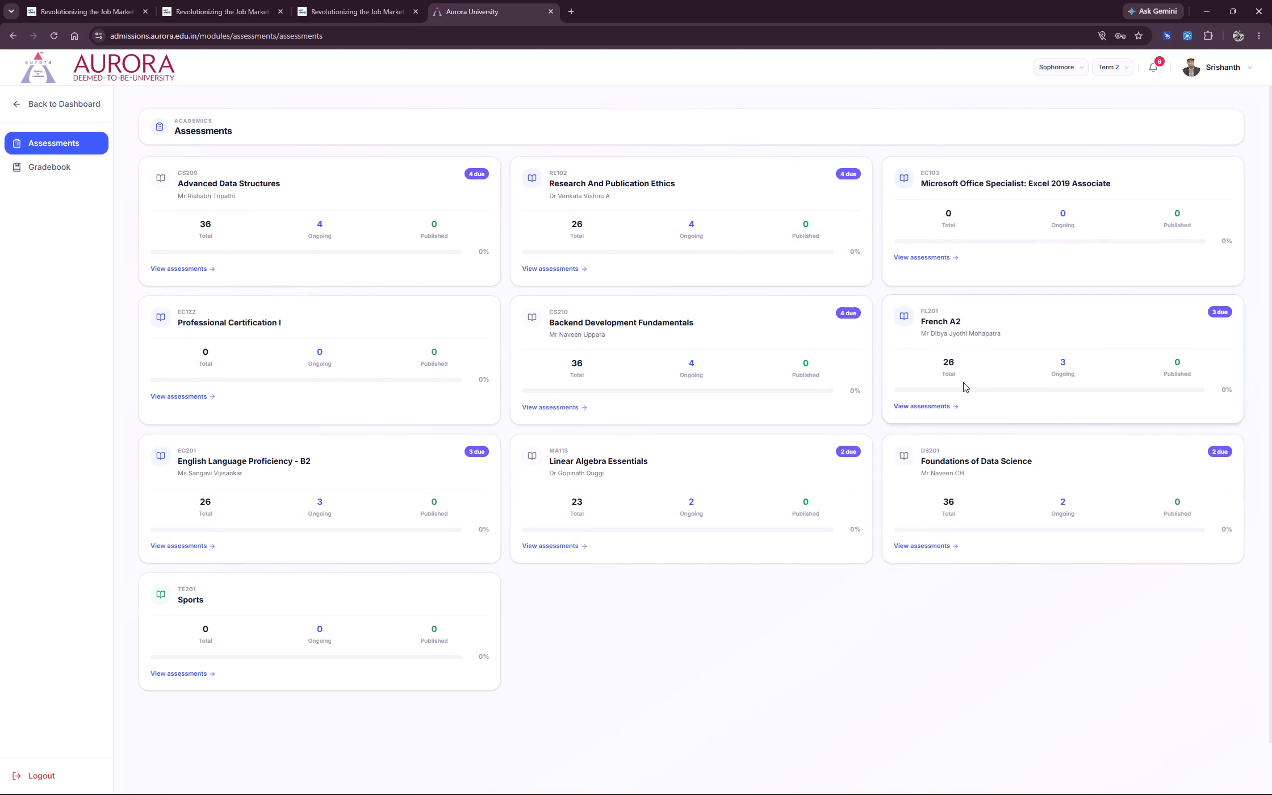
left_click(963, 382)
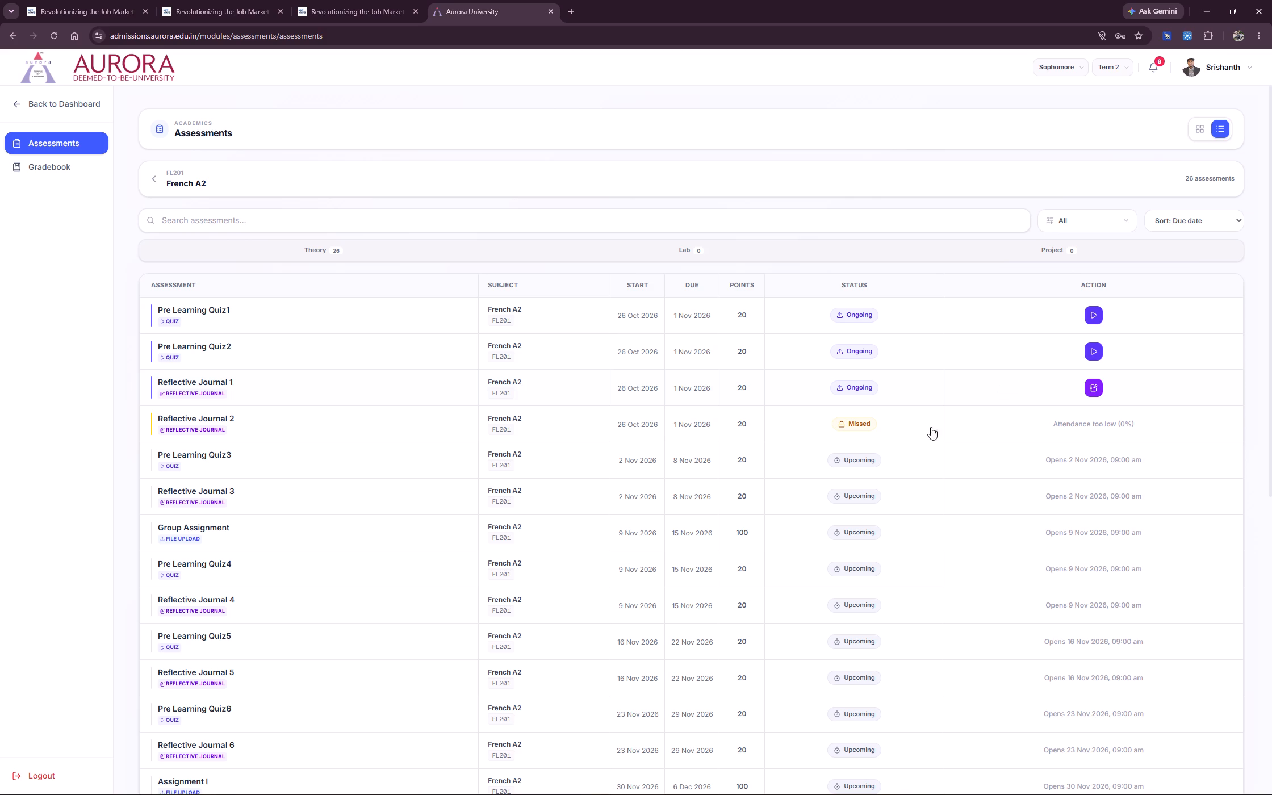
scroll(727, 475, "down", 8)
scroll(727, 475, "up", 5)
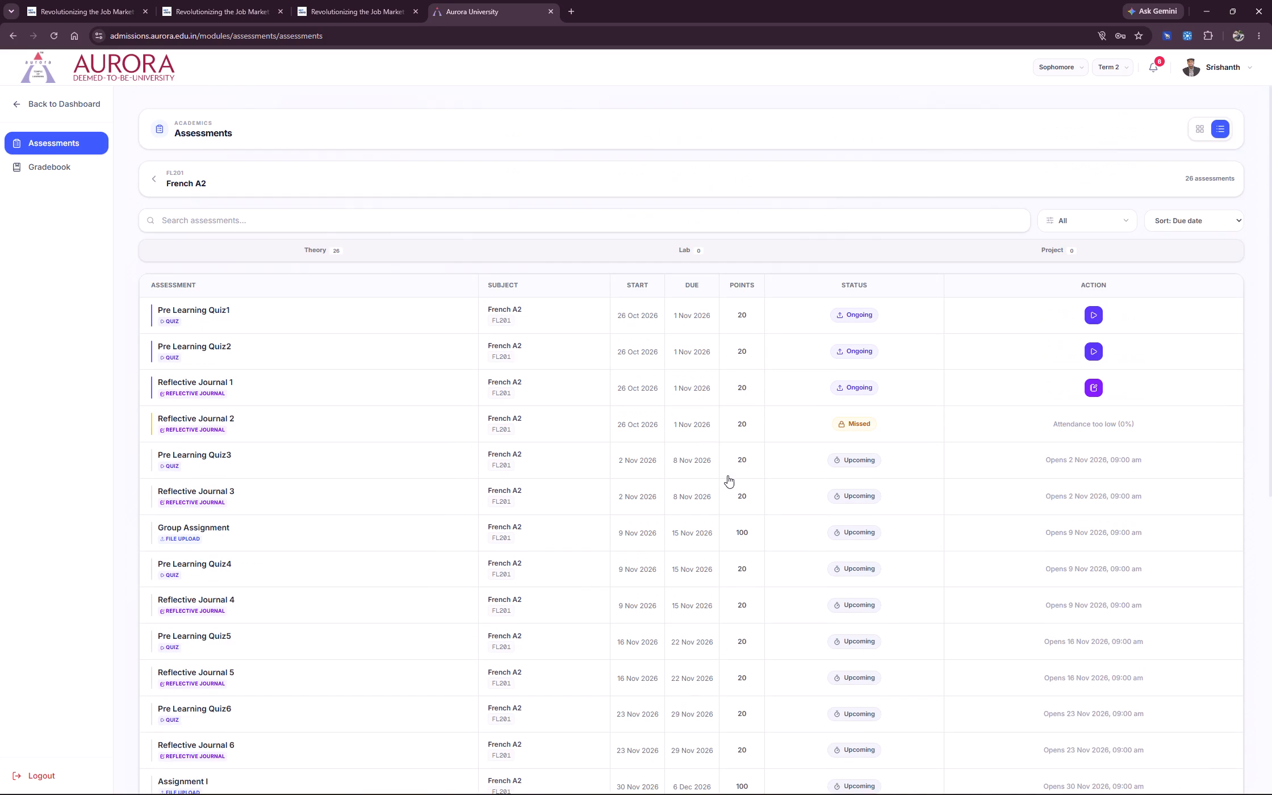
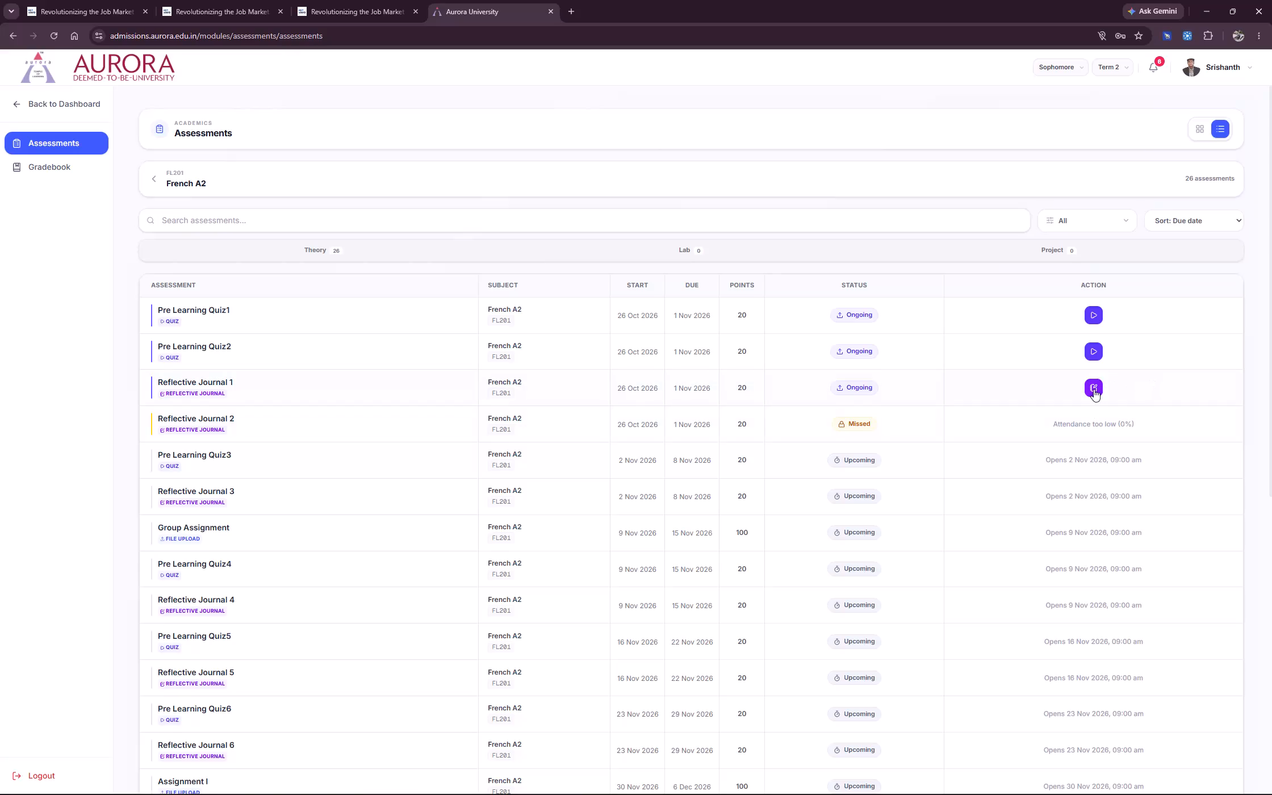
Examine the guidelines, platform rules, module information and evaluation rubric for Reflective Journal 1 in French A2.
left_click(1089, 394)
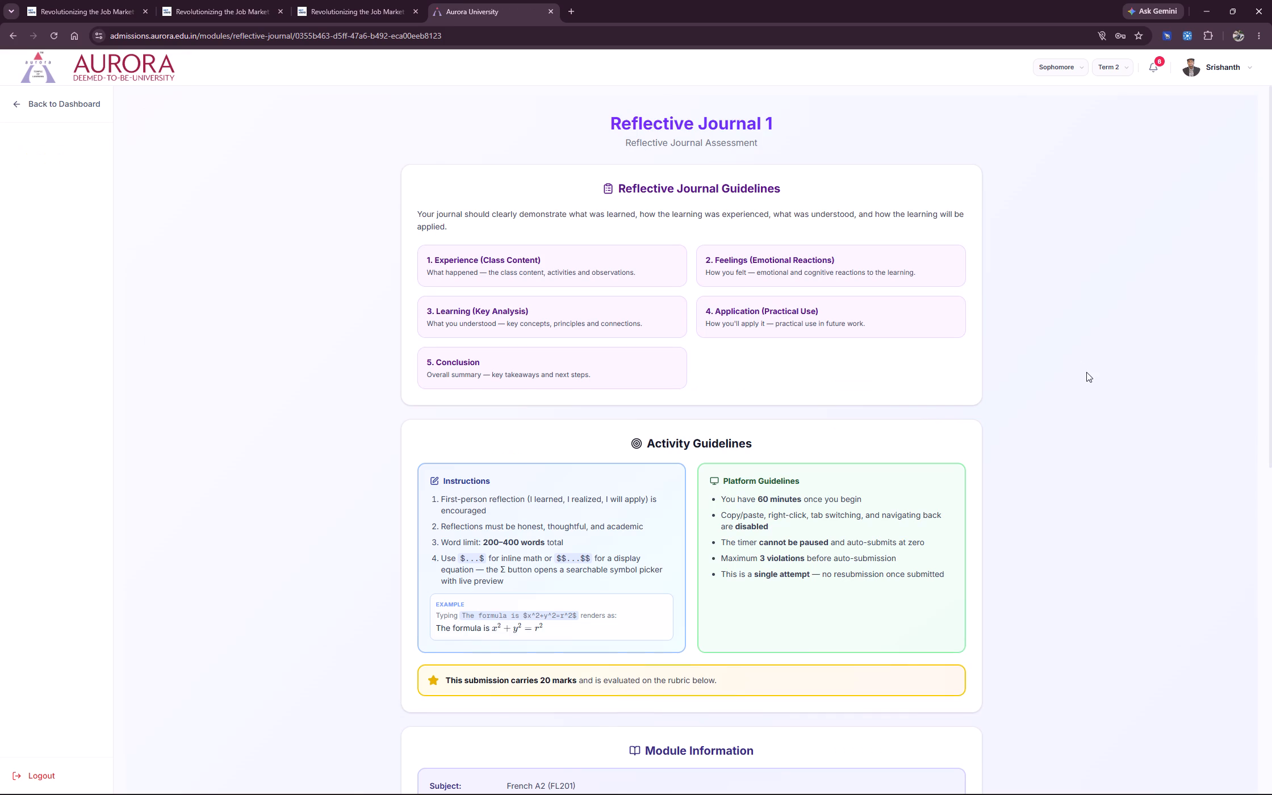
scroll(957, 425, "down", 5)
scroll(798, 498, "down", 2)
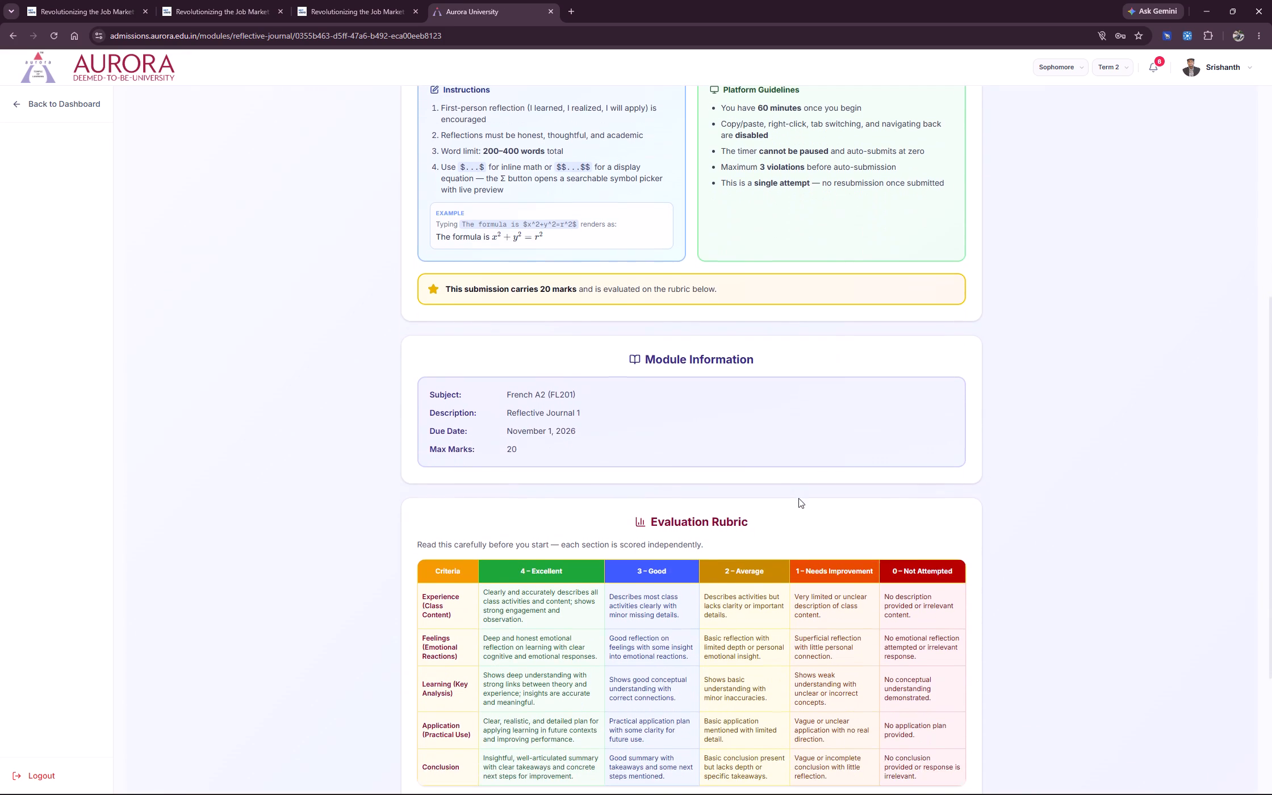
scroll(771, 550, "down", 6)
scroll(694, 529, "up", 4)
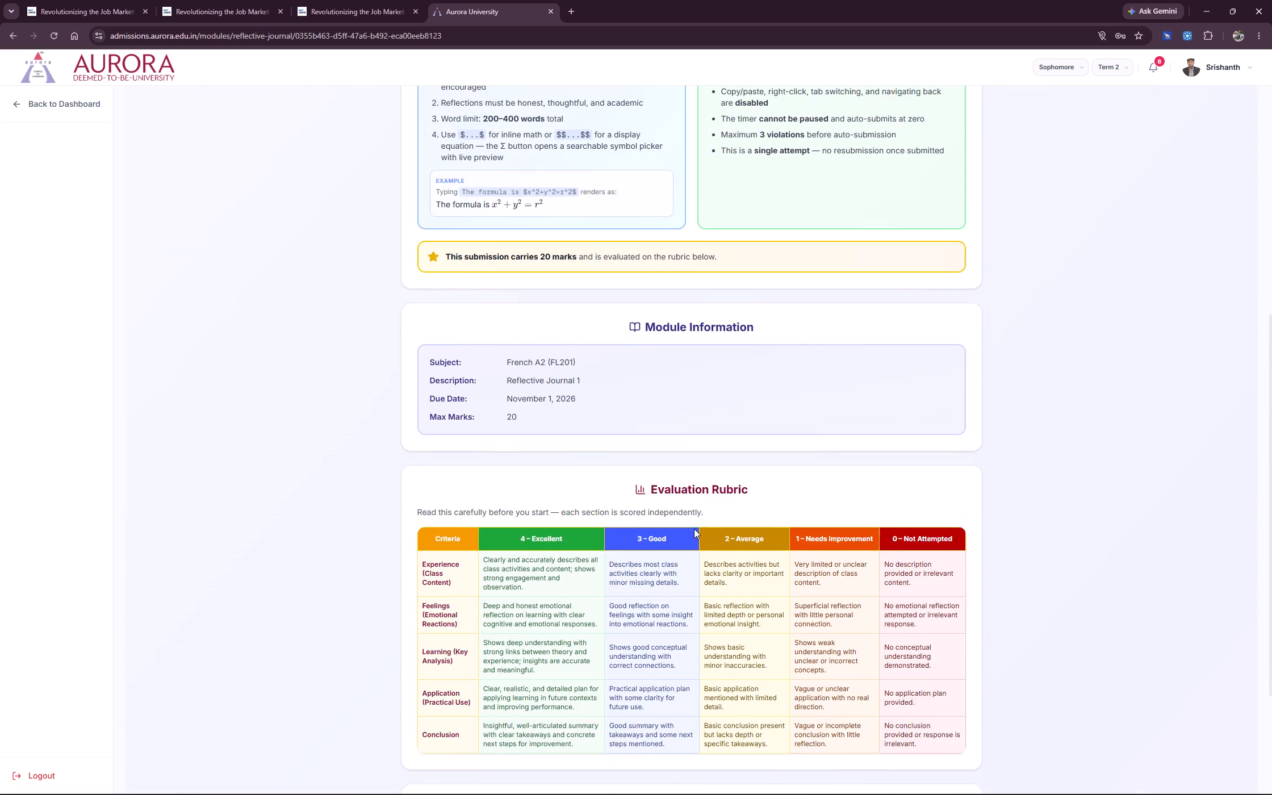
scroll(630, 467, "up", 5)
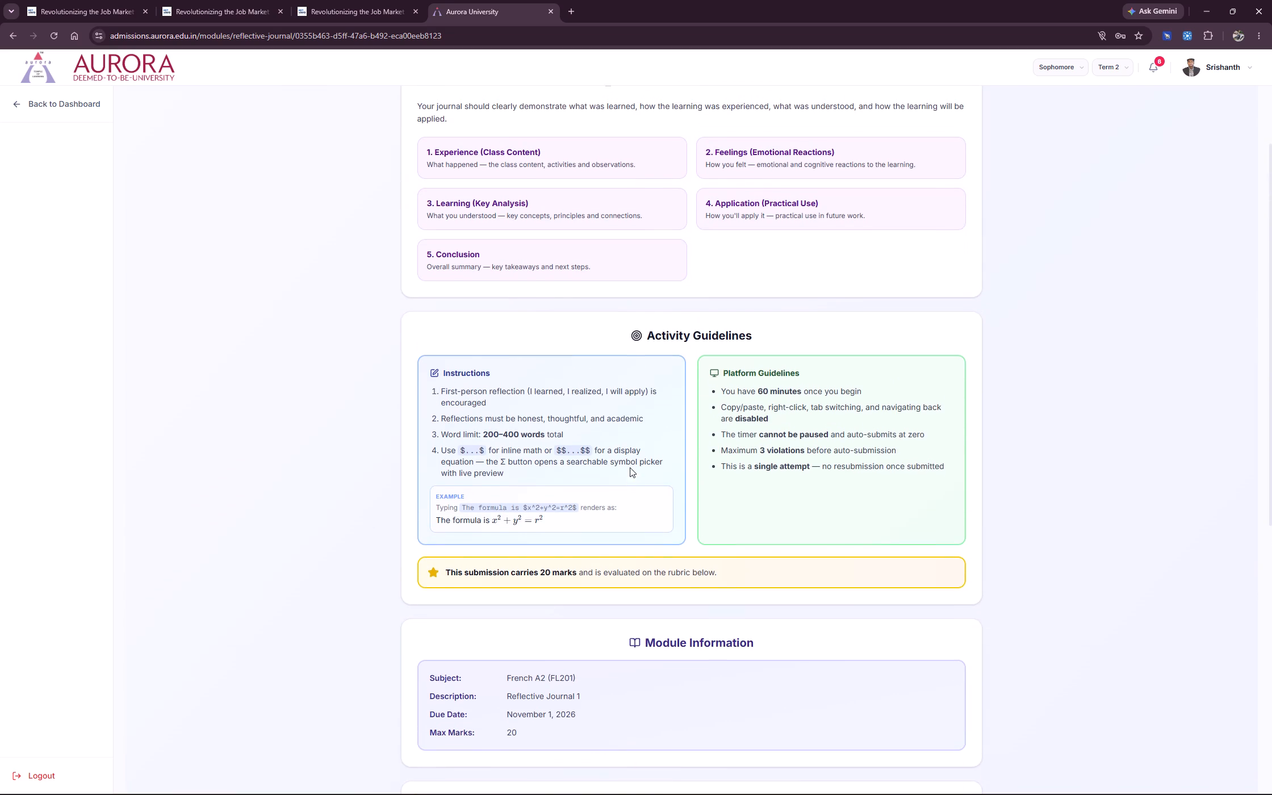
scroll(624, 400, "up", 3)
scroll(631, 306, "up", 1)
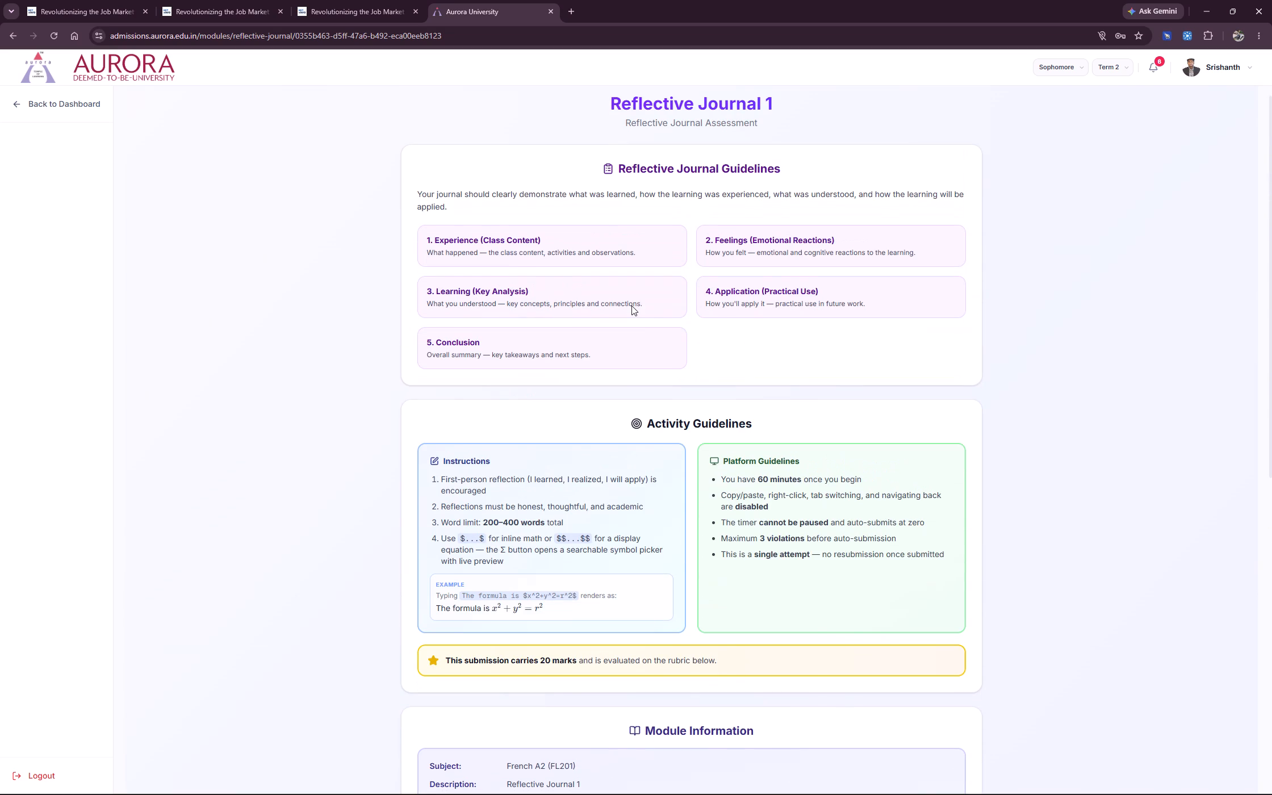
key("Escape")
Return to the course assessments and examine the Foundations of Data Science list, its Reflective Journal 2 details, and French A2's Reflective Journal 1 details.
left_click(52, 100)
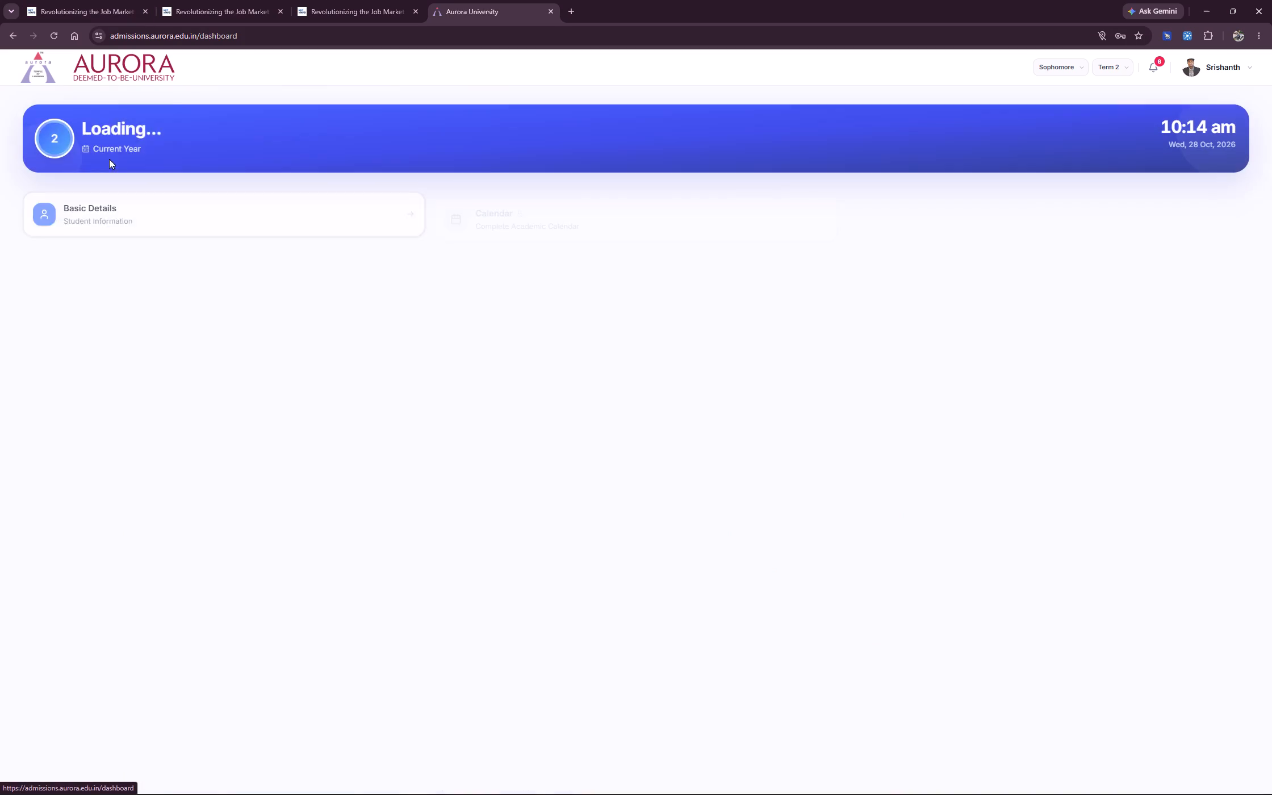
left_click(271, 281)
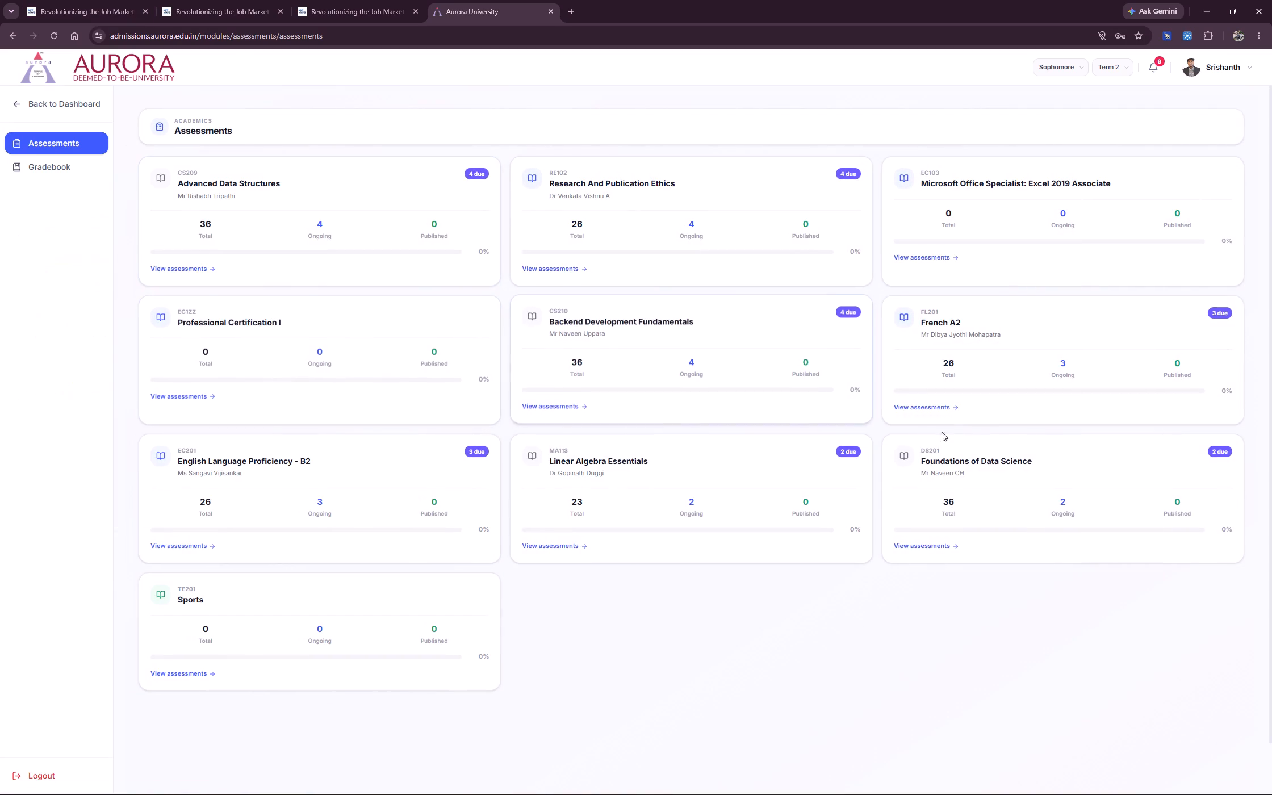
left_click(969, 434)
left_click(957, 405)
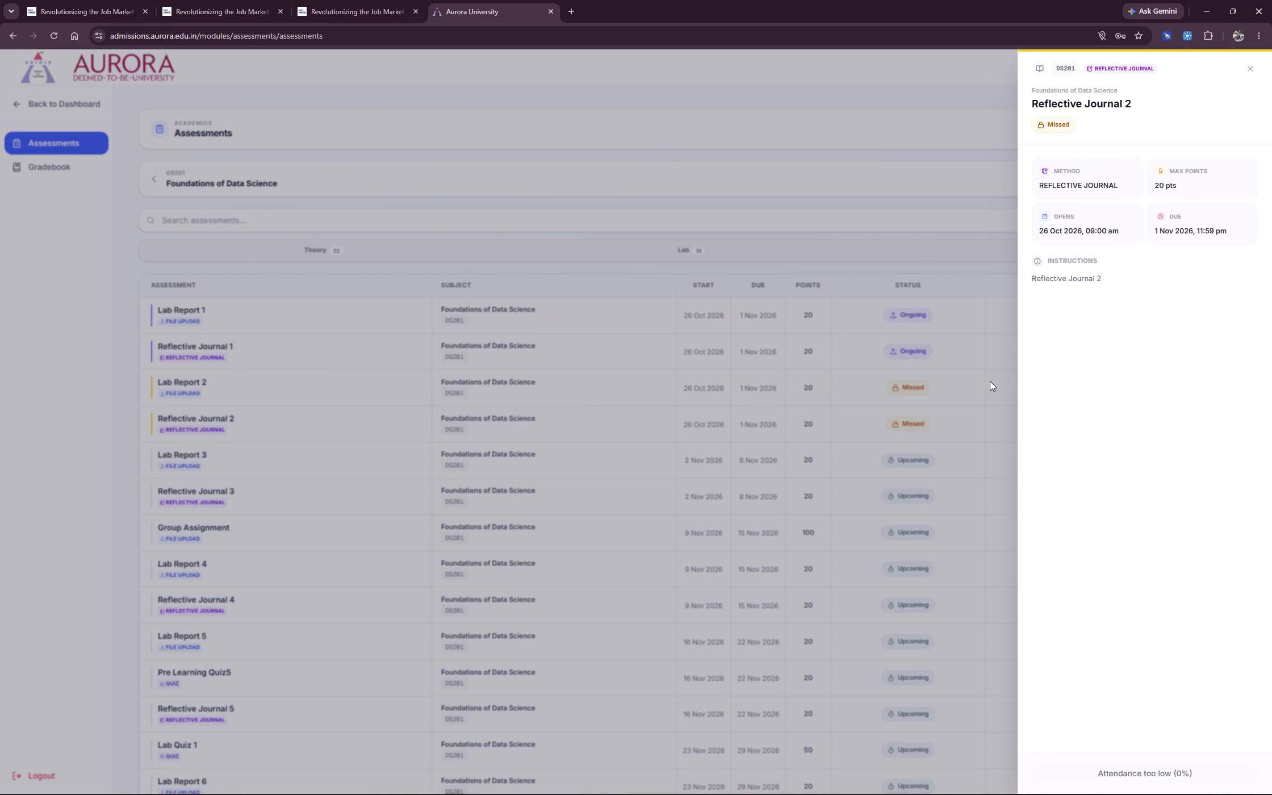
left_click(882, 425)
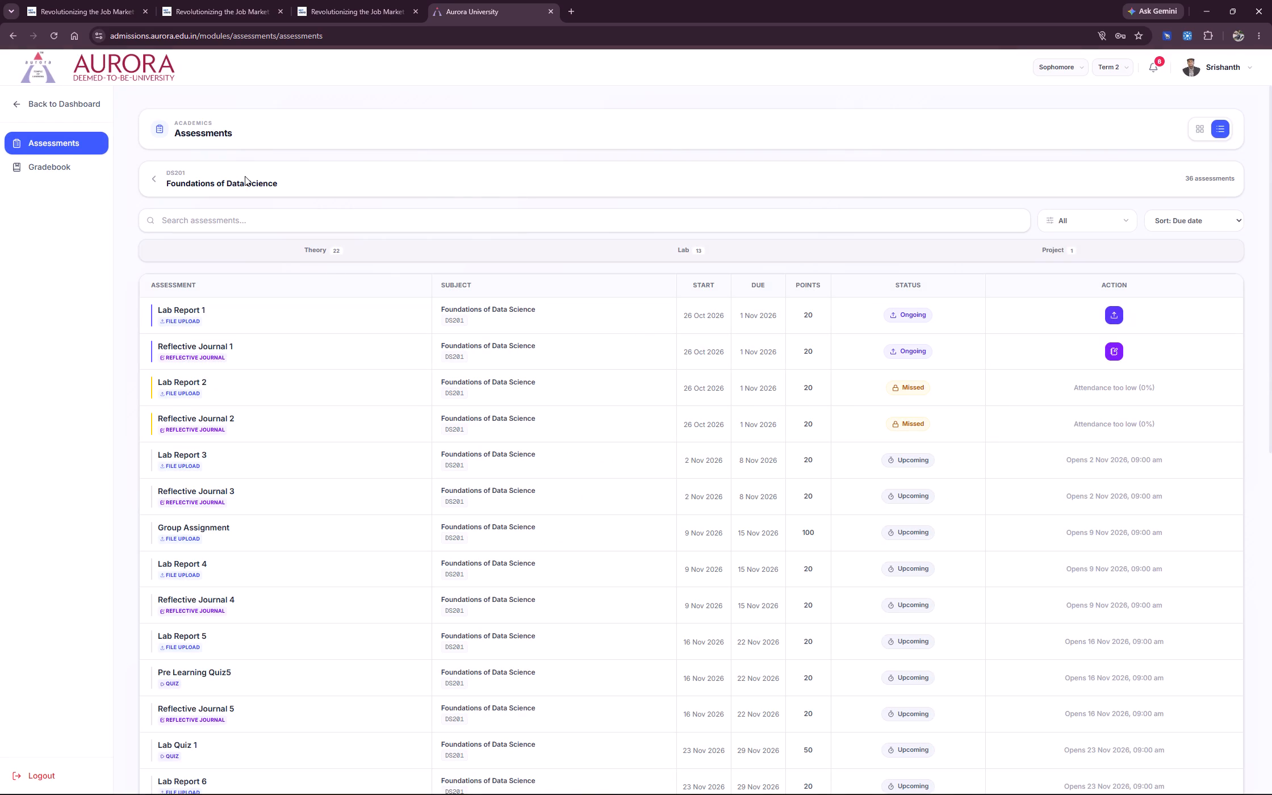
left_click(246, 174)
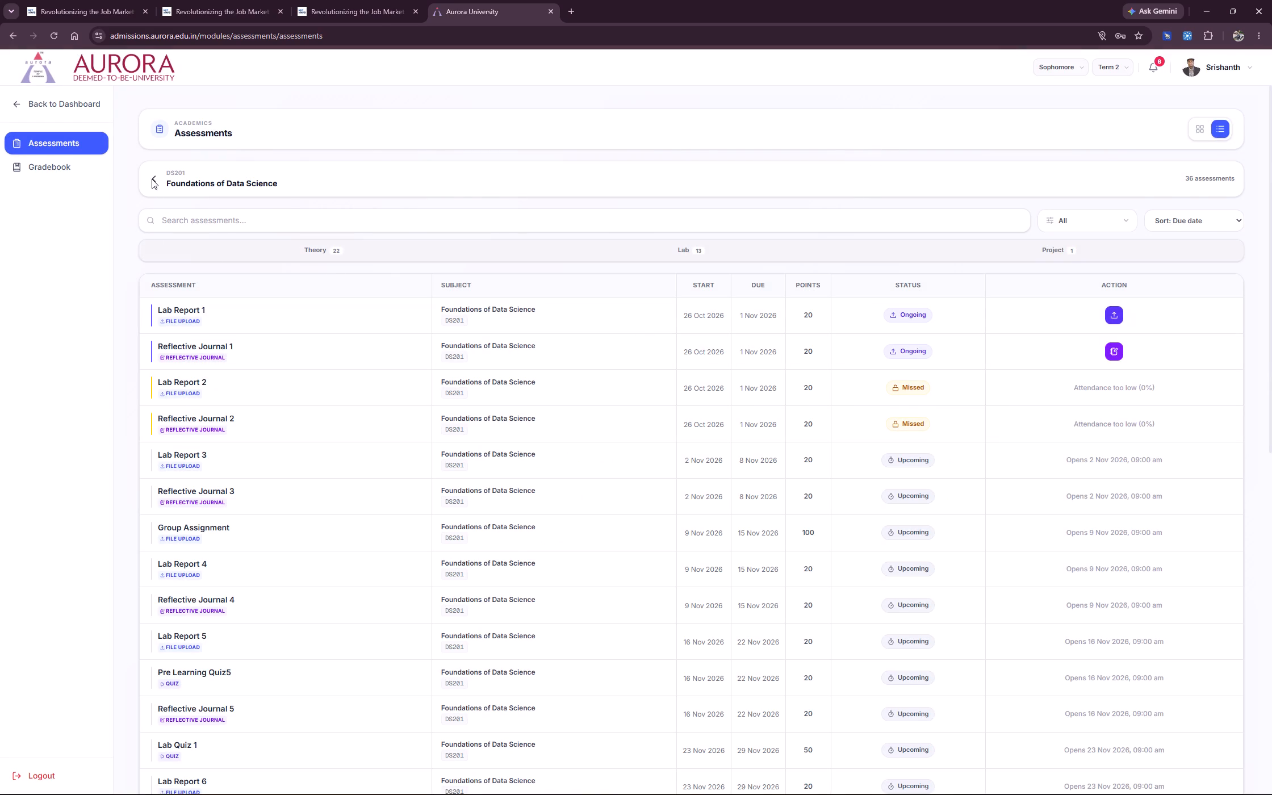
left_click(152, 179)
left_click(942, 388)
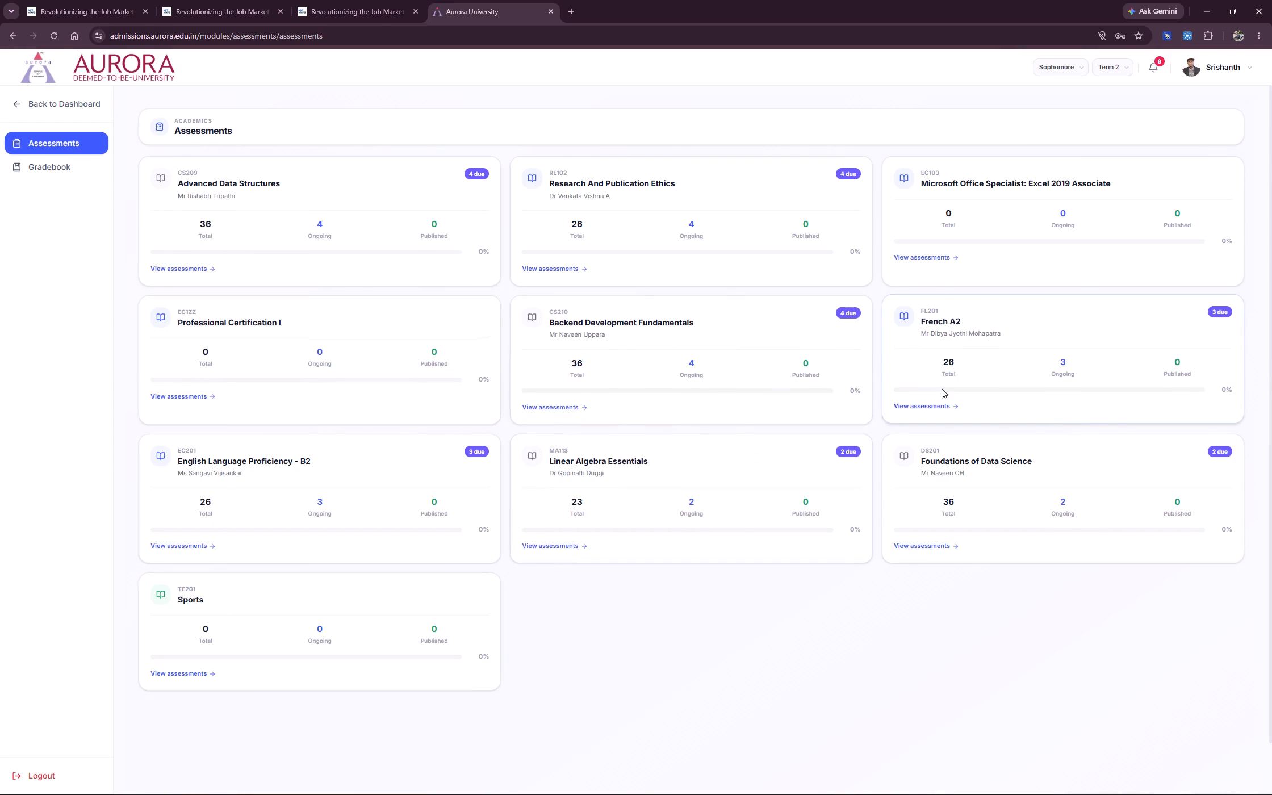
left_click(975, 388)
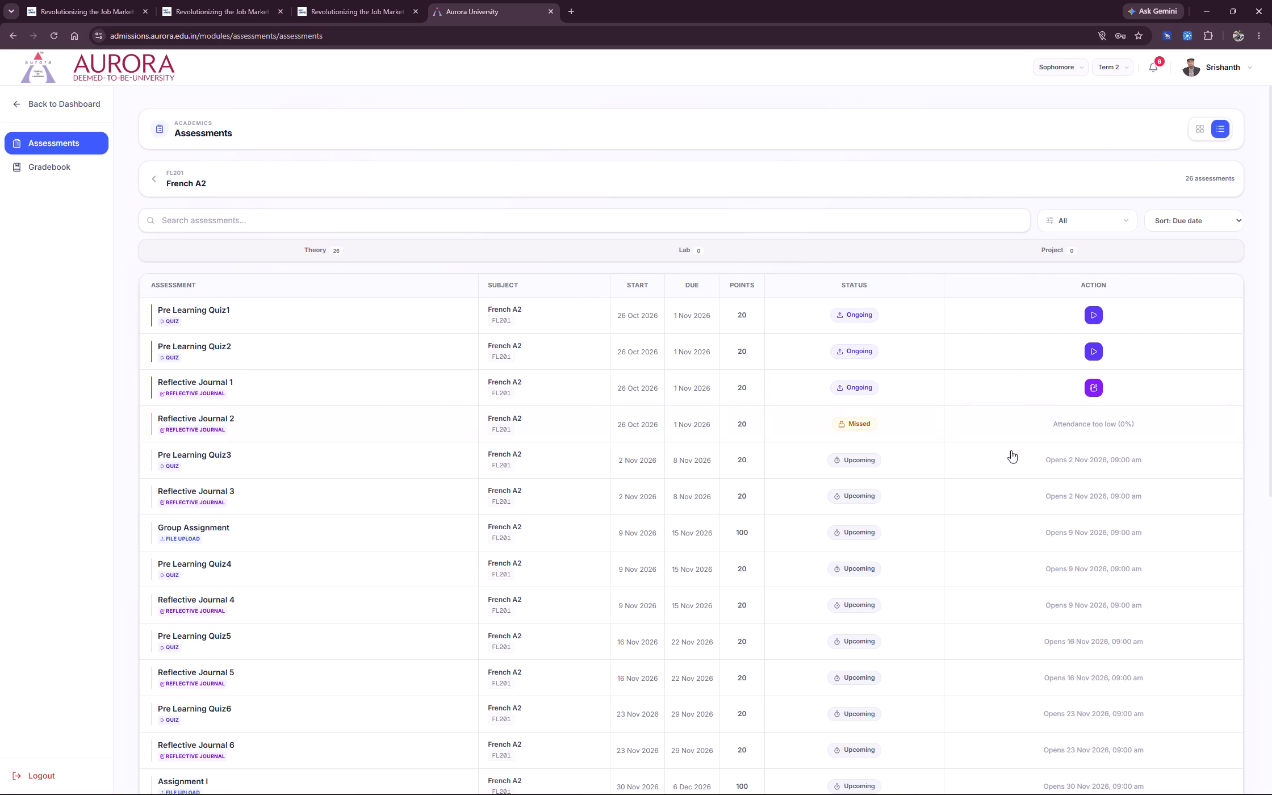
left_click(829, 374)
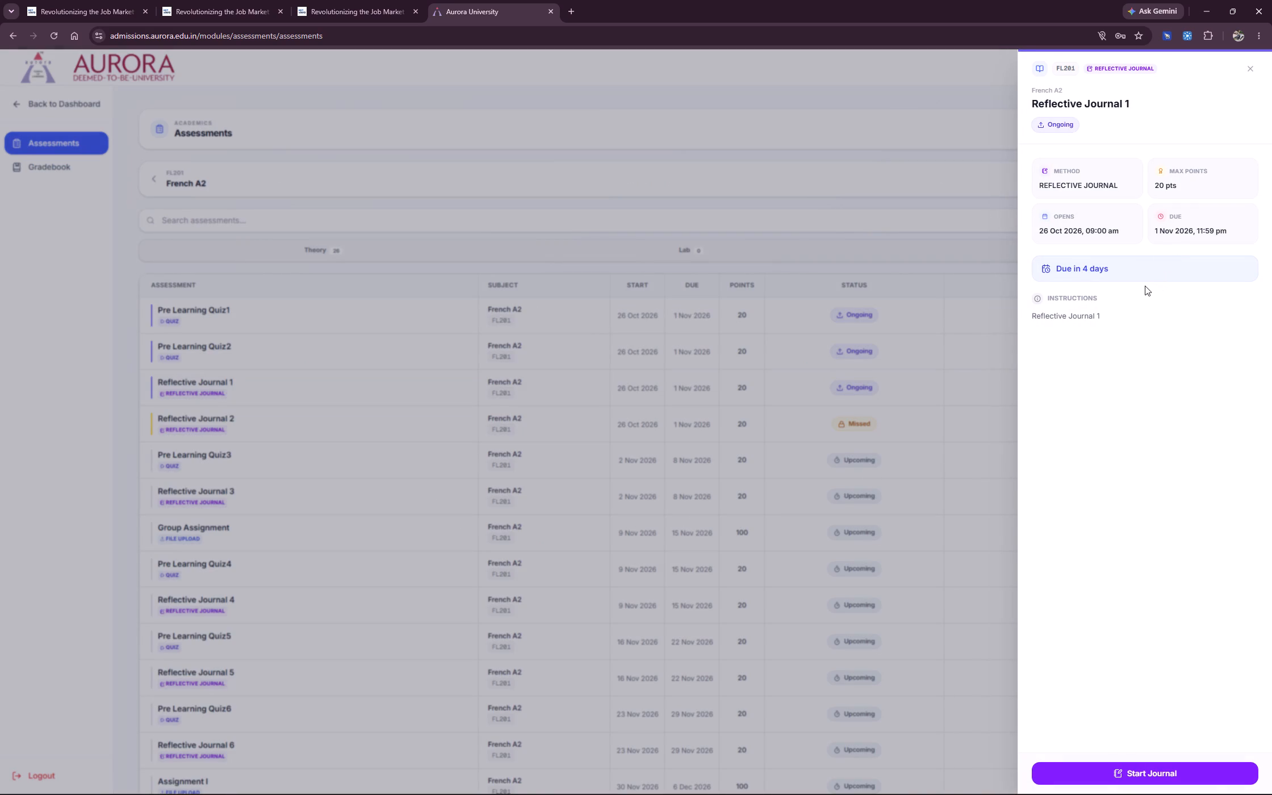
left_click(825, 466)
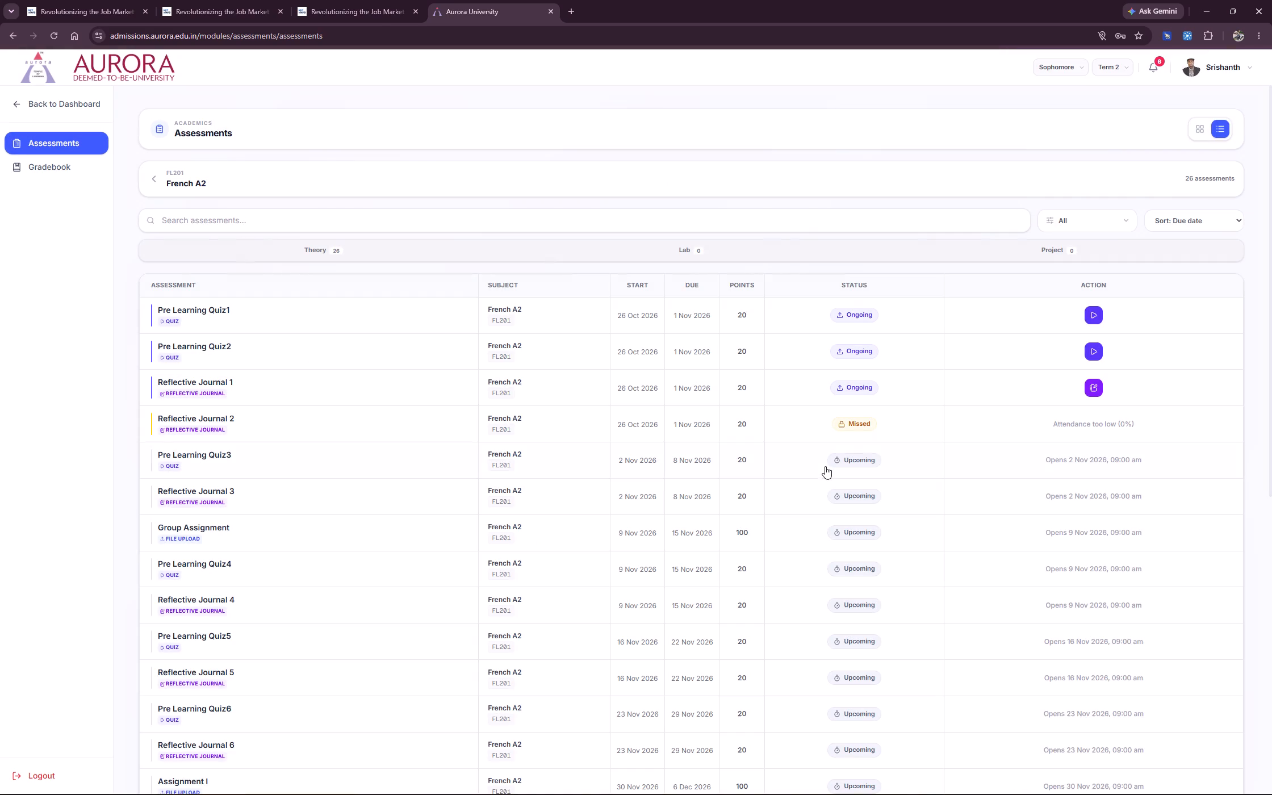